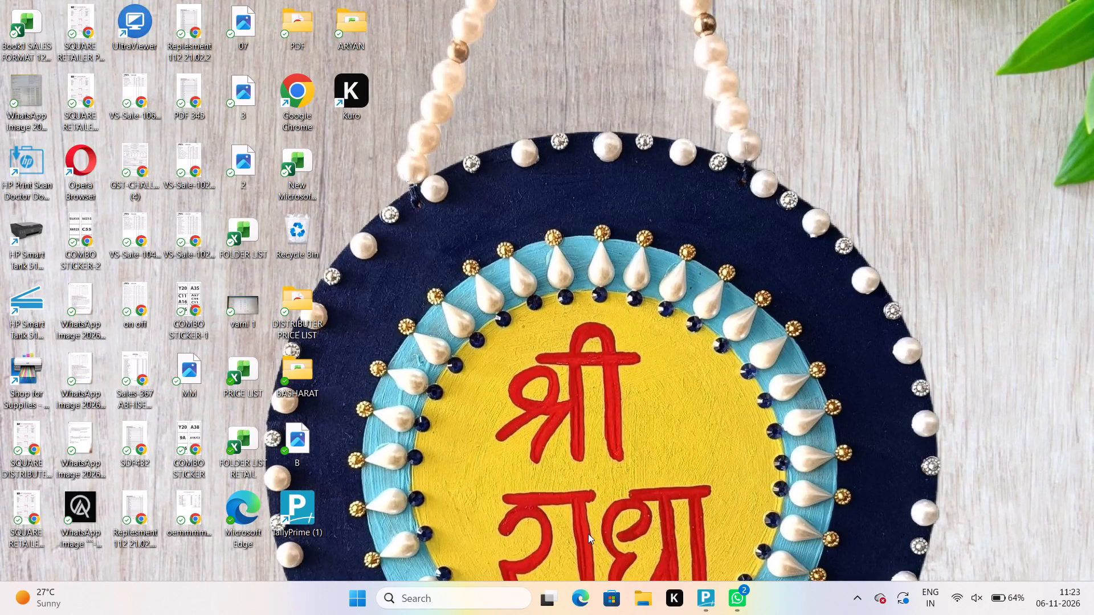
Launch Excel and open the recent workbook SALE UPDATE on Sheet1.
left_click(412, 600)
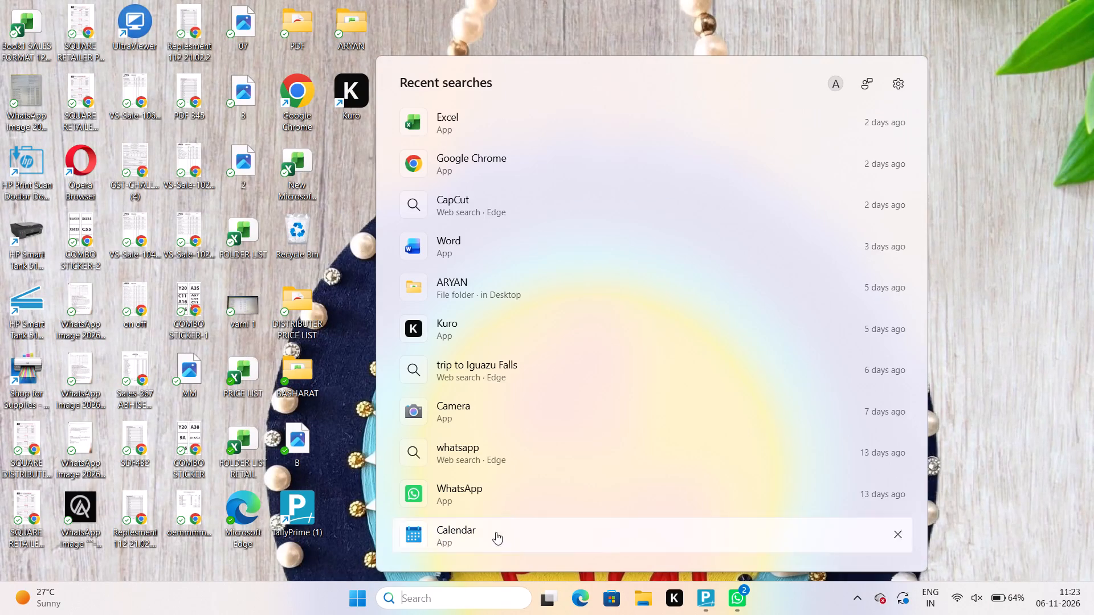
double_click(485, 126)
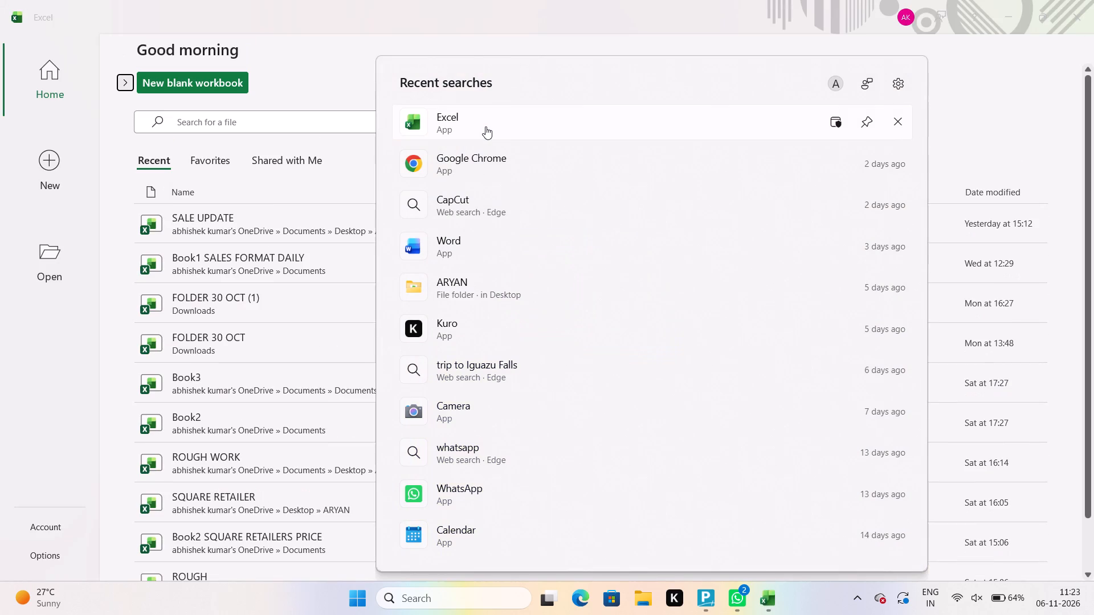
left_click(236, 216)
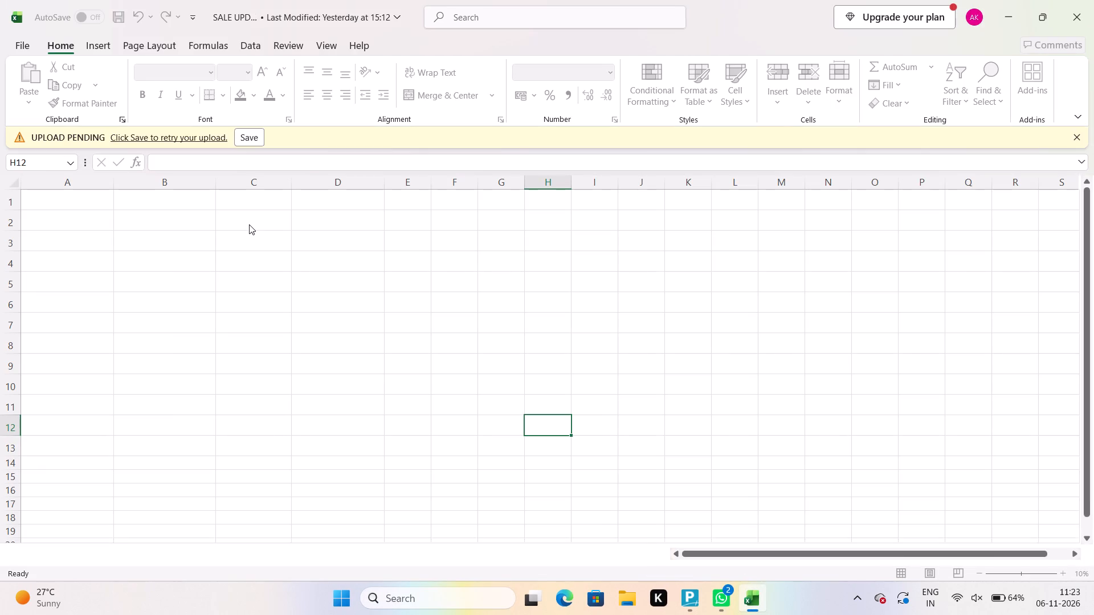
left_click(103, 551)
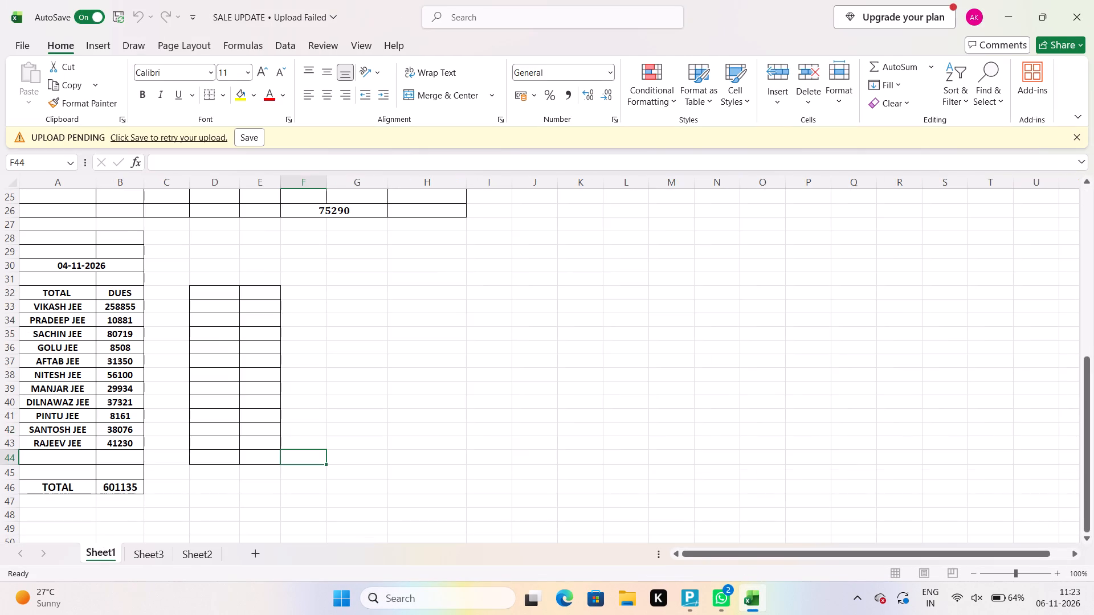
Clear the old sales entries and totals below the header row, cells A5 through H27.
scroll(130, 325, "up", 13)
left_click_drag(48, 266, 451, 534)
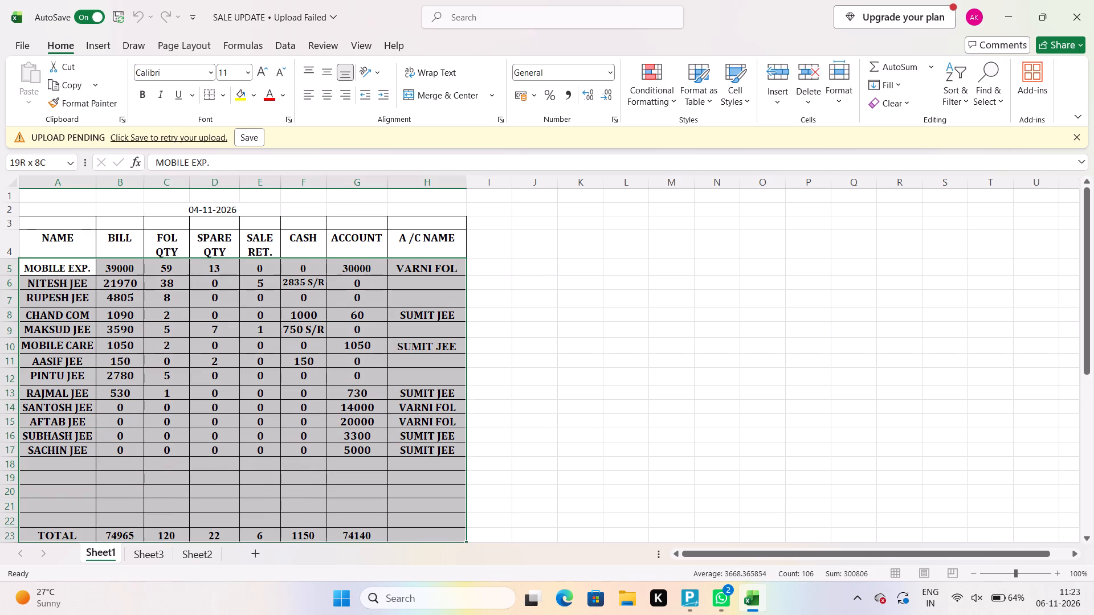
left_click_drag(451, 534, 432, 487)
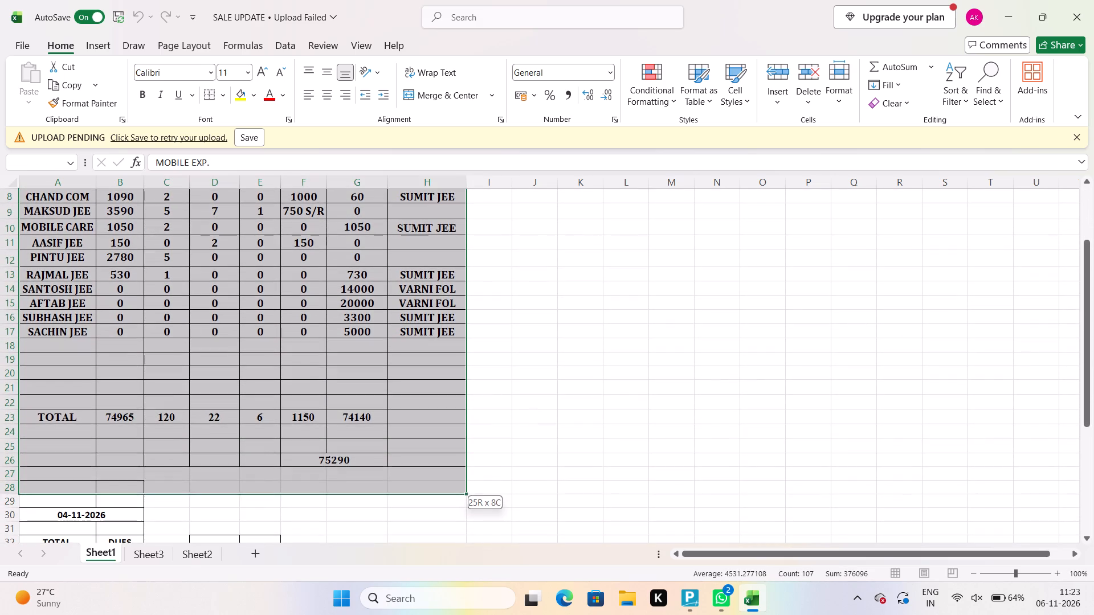
left_click_drag(432, 487, 430, 471)
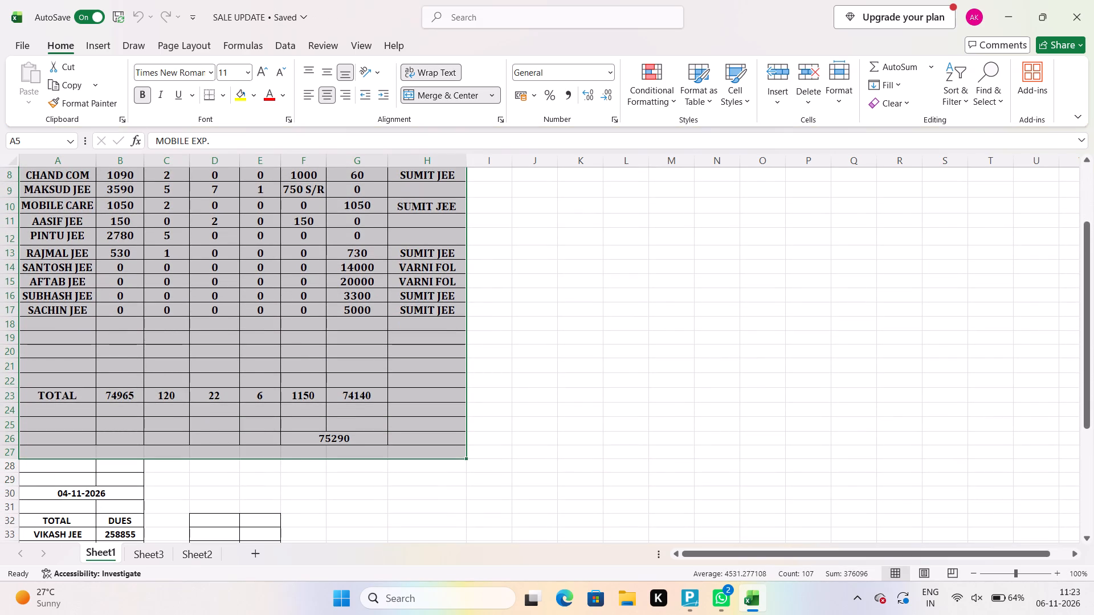
key("Delete")
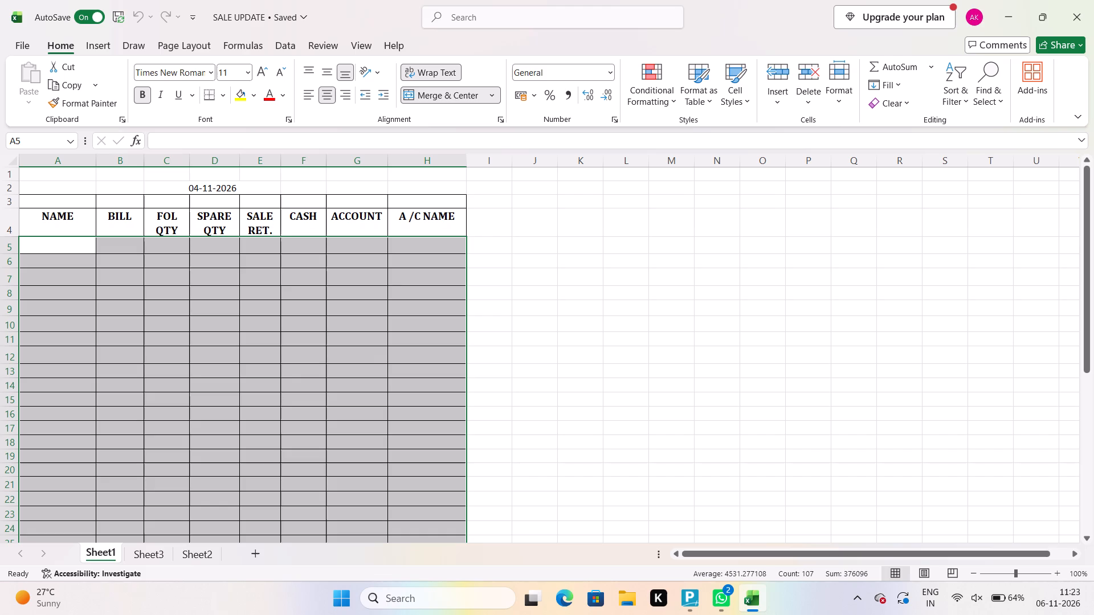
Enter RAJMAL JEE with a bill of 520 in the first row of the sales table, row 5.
left_click(38, 251)
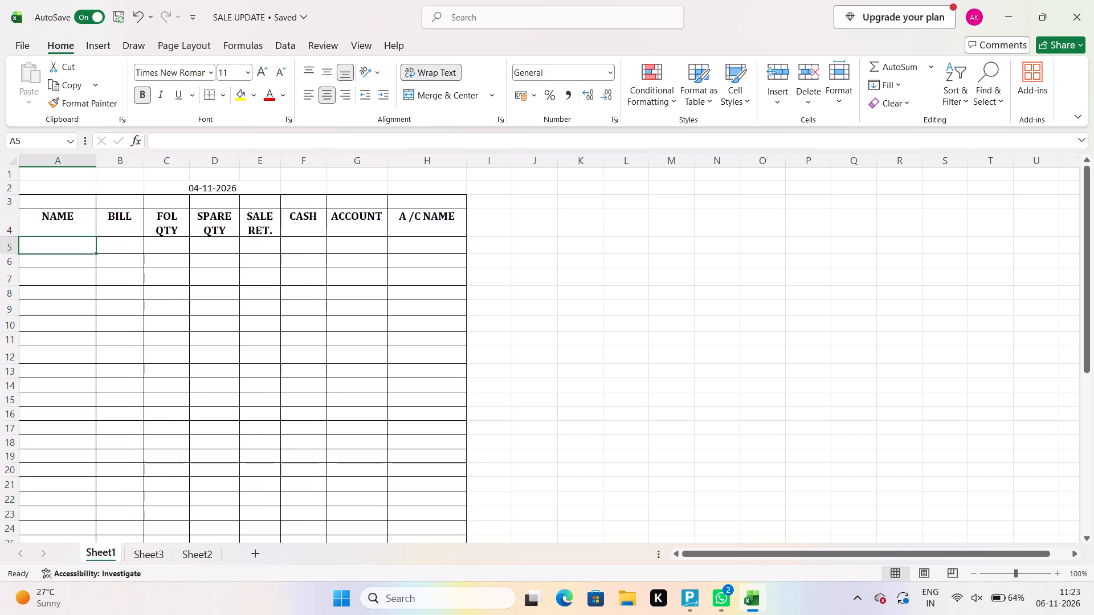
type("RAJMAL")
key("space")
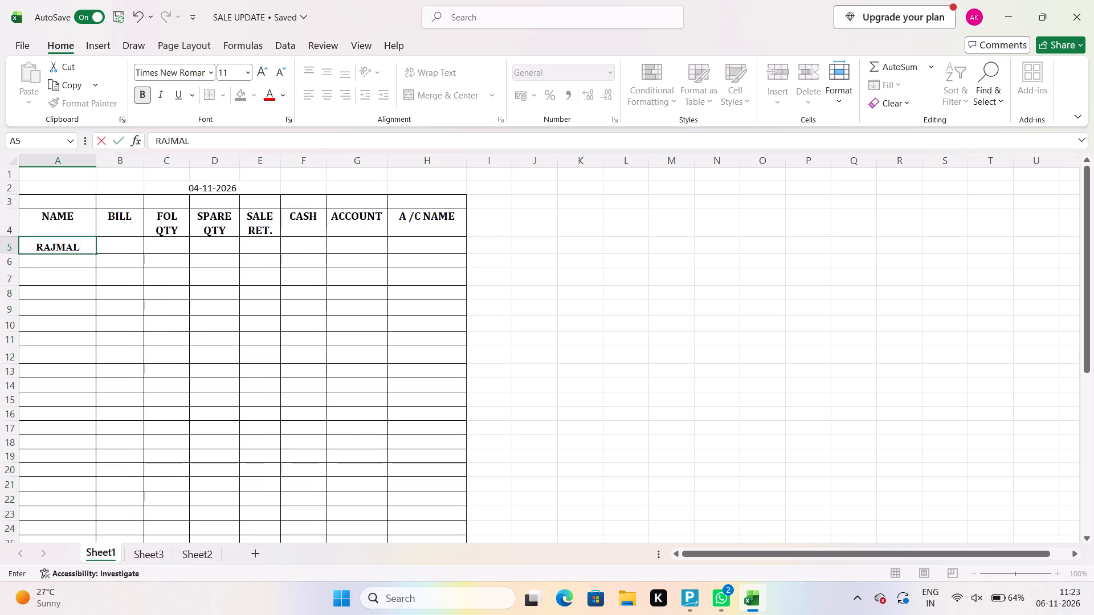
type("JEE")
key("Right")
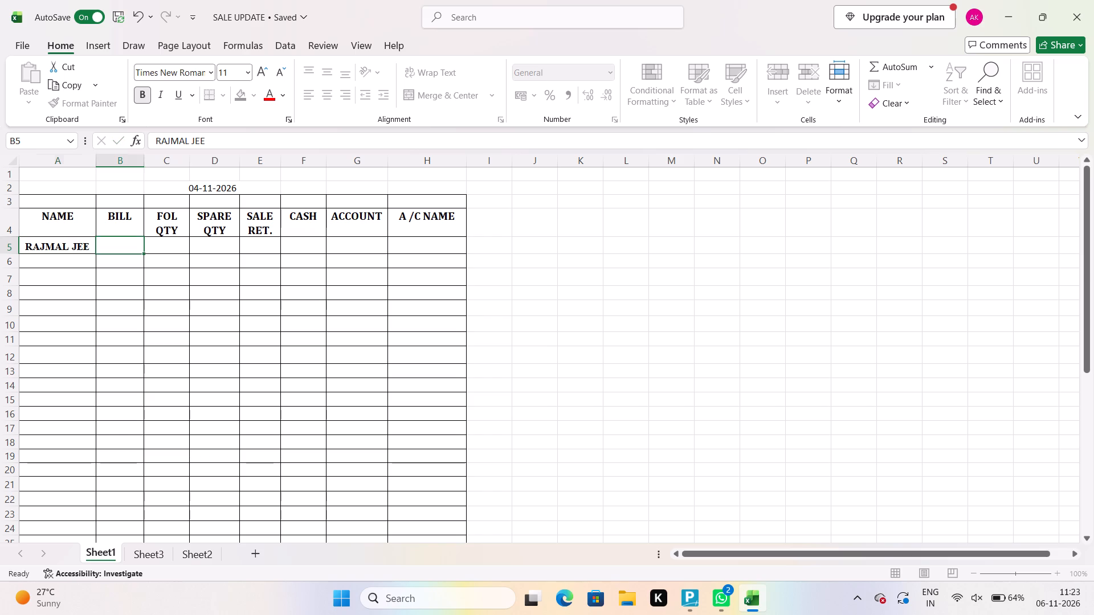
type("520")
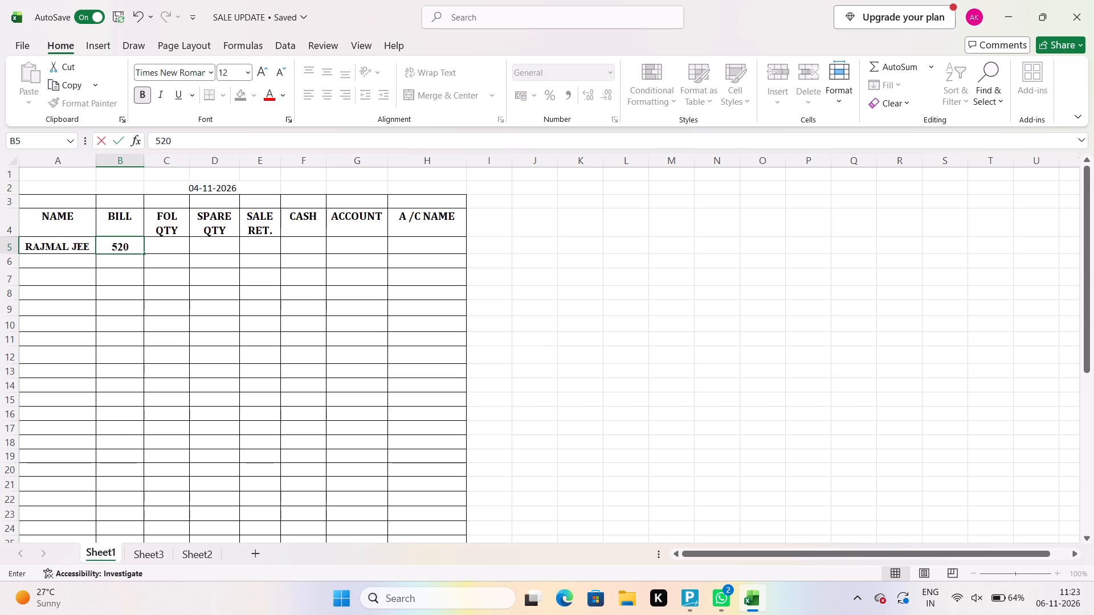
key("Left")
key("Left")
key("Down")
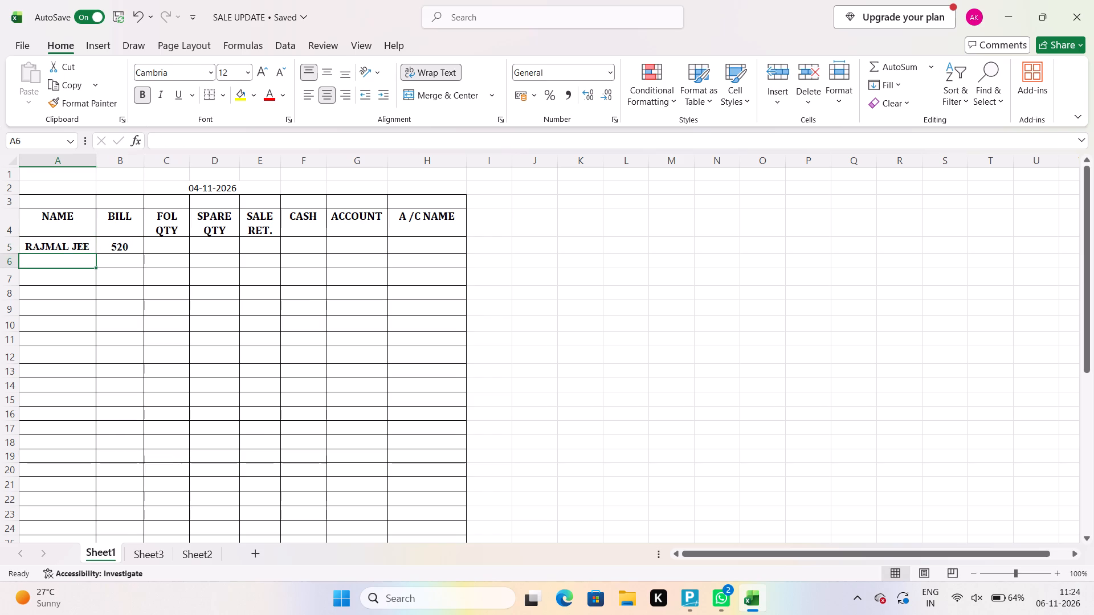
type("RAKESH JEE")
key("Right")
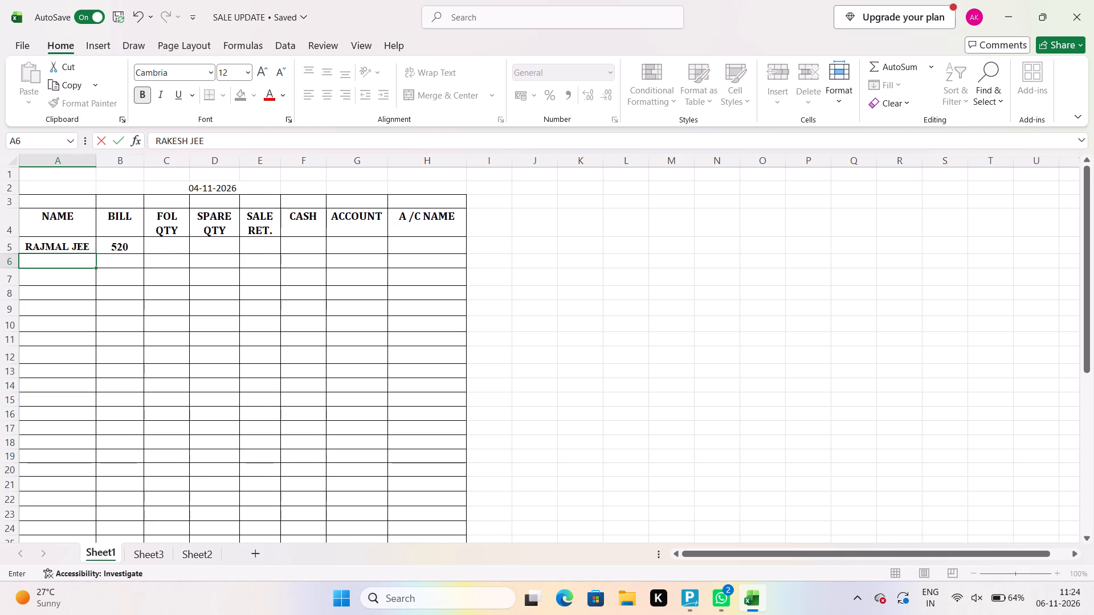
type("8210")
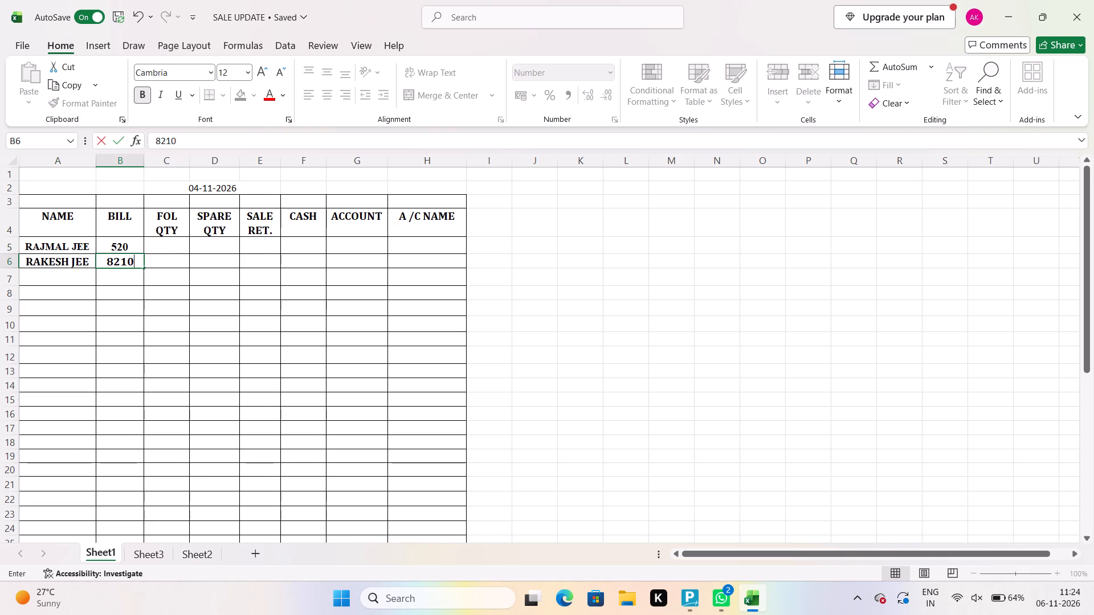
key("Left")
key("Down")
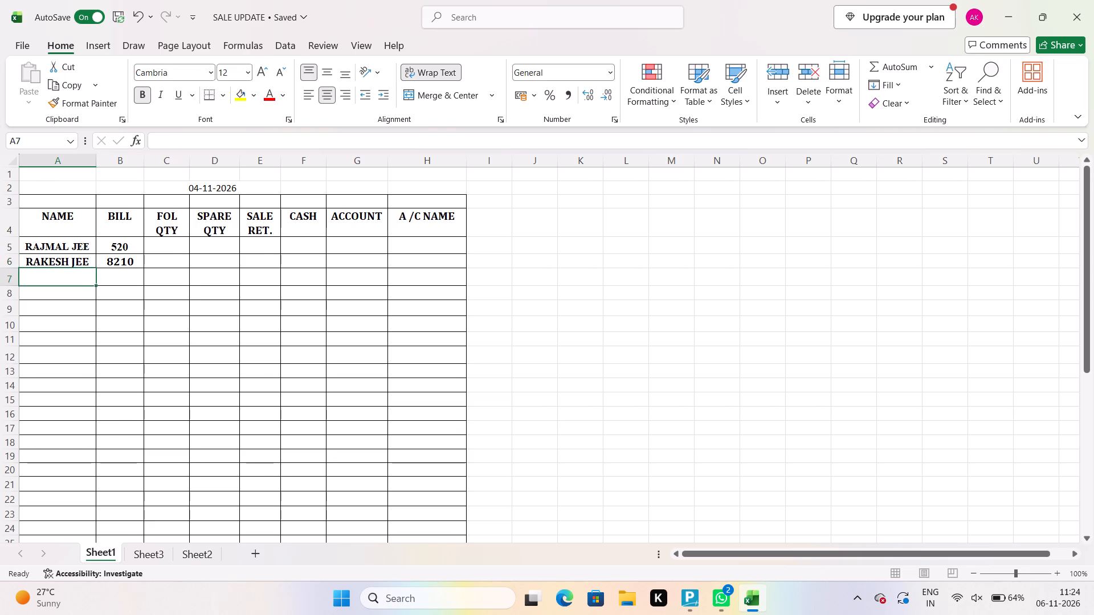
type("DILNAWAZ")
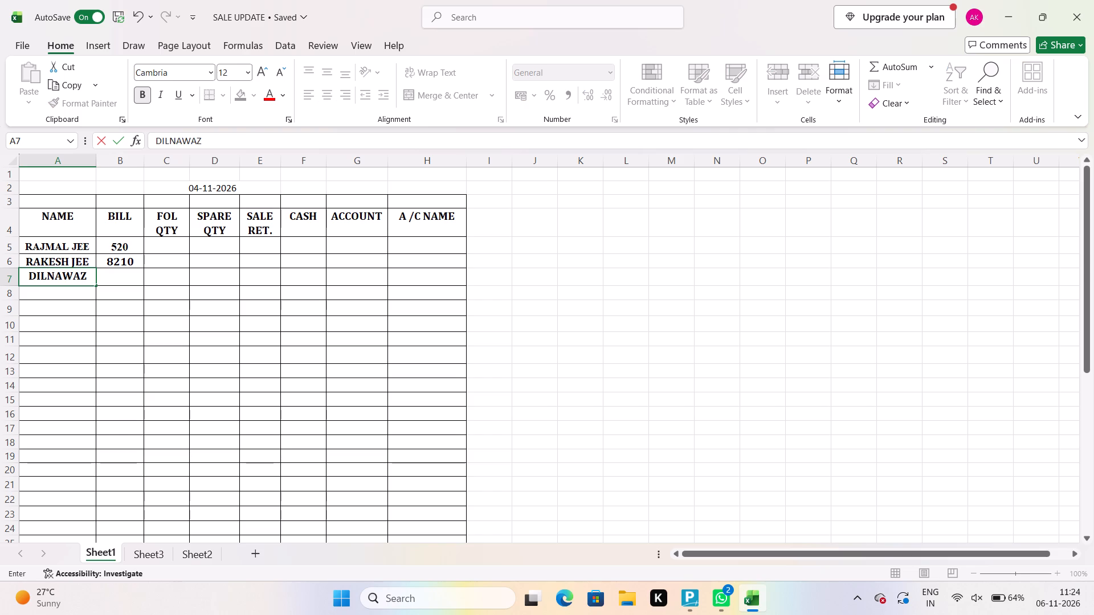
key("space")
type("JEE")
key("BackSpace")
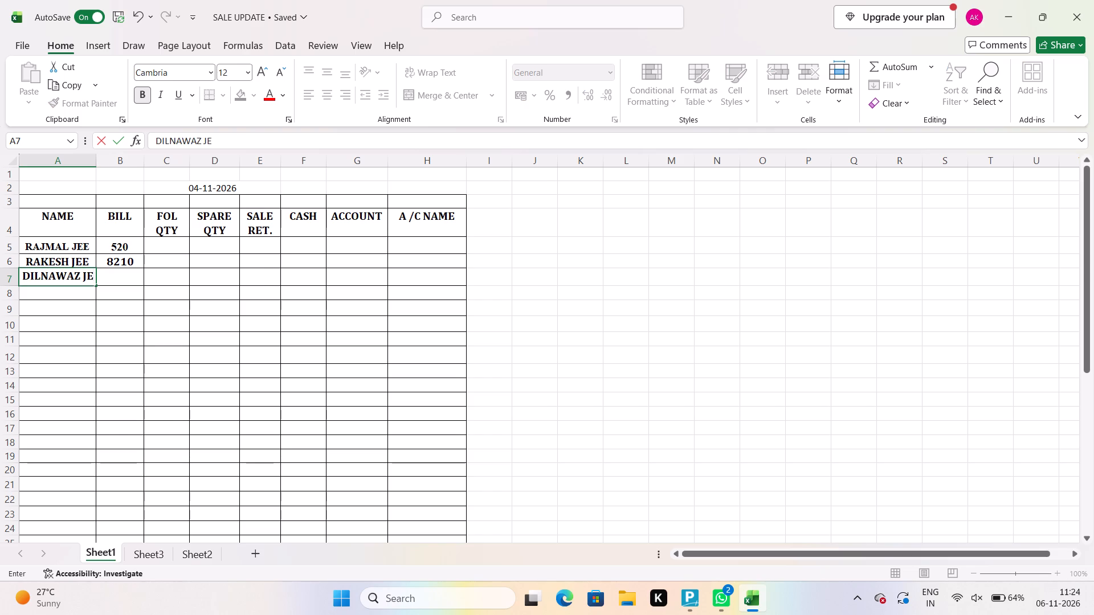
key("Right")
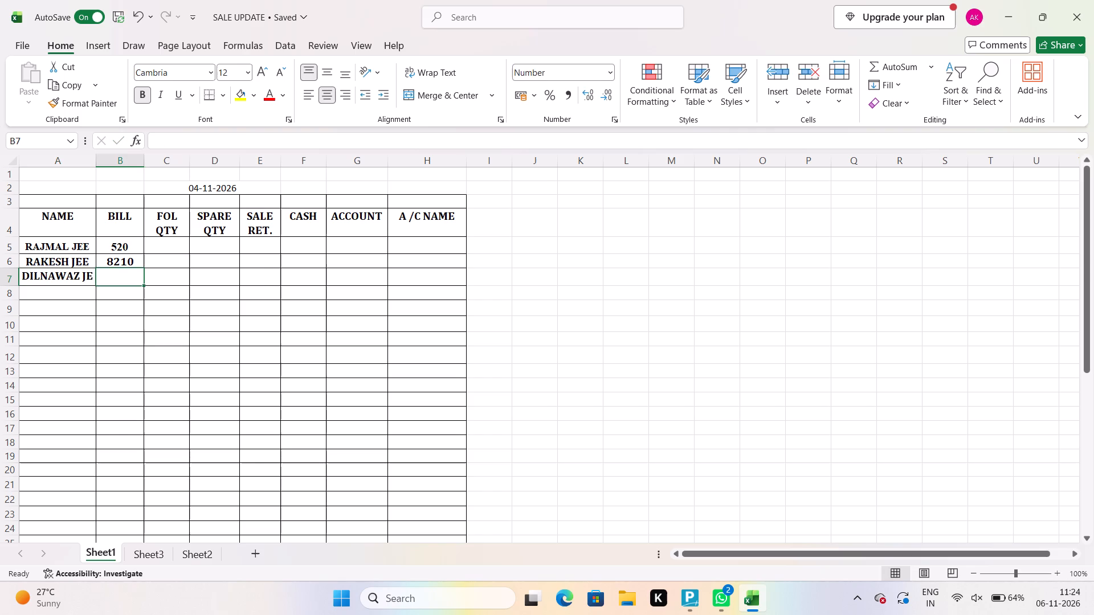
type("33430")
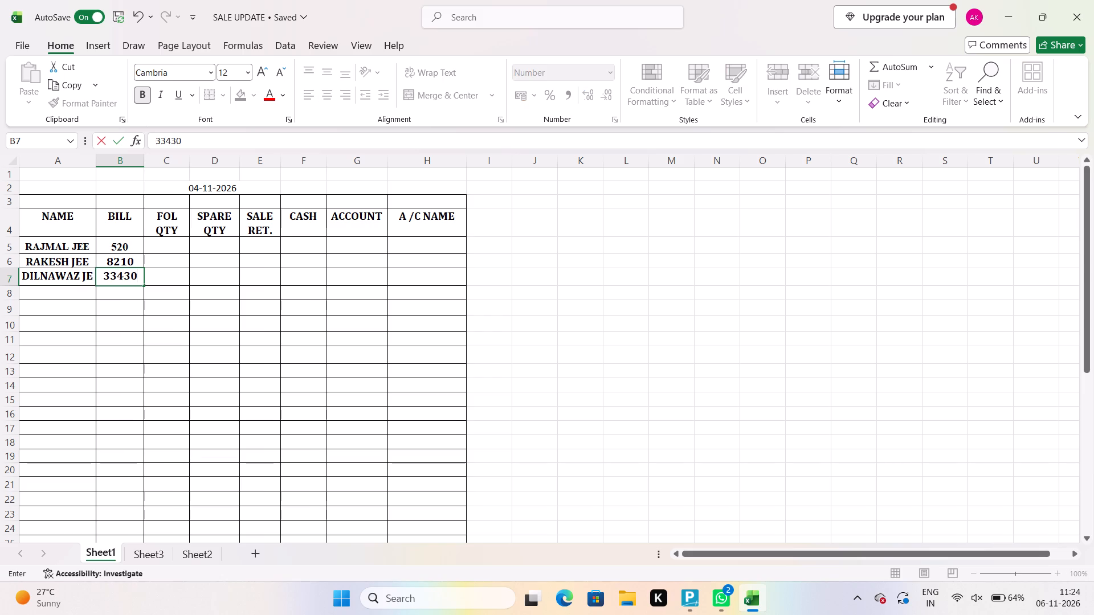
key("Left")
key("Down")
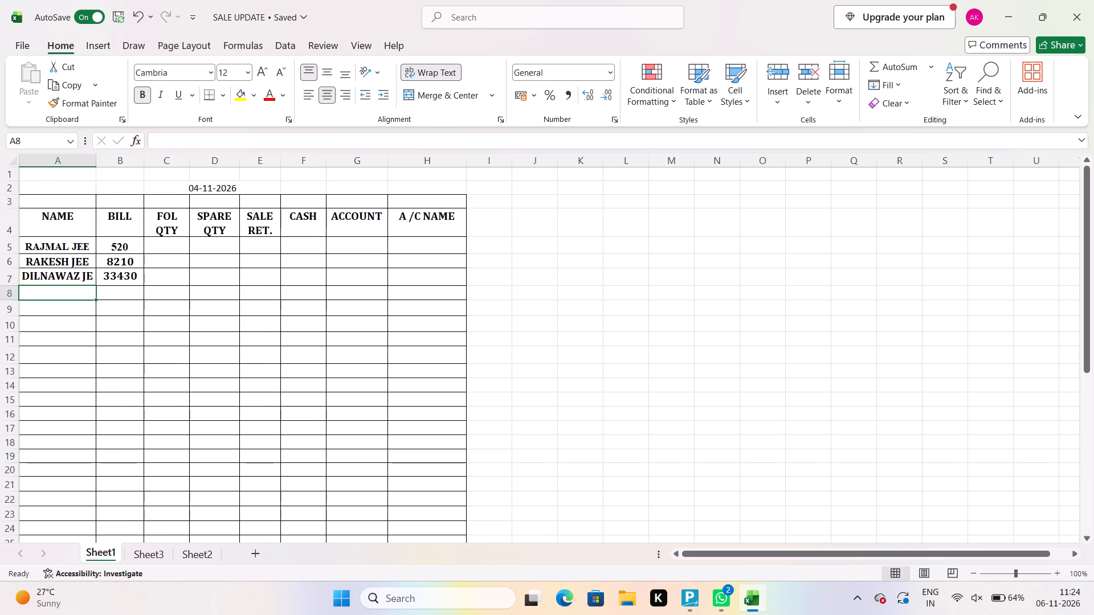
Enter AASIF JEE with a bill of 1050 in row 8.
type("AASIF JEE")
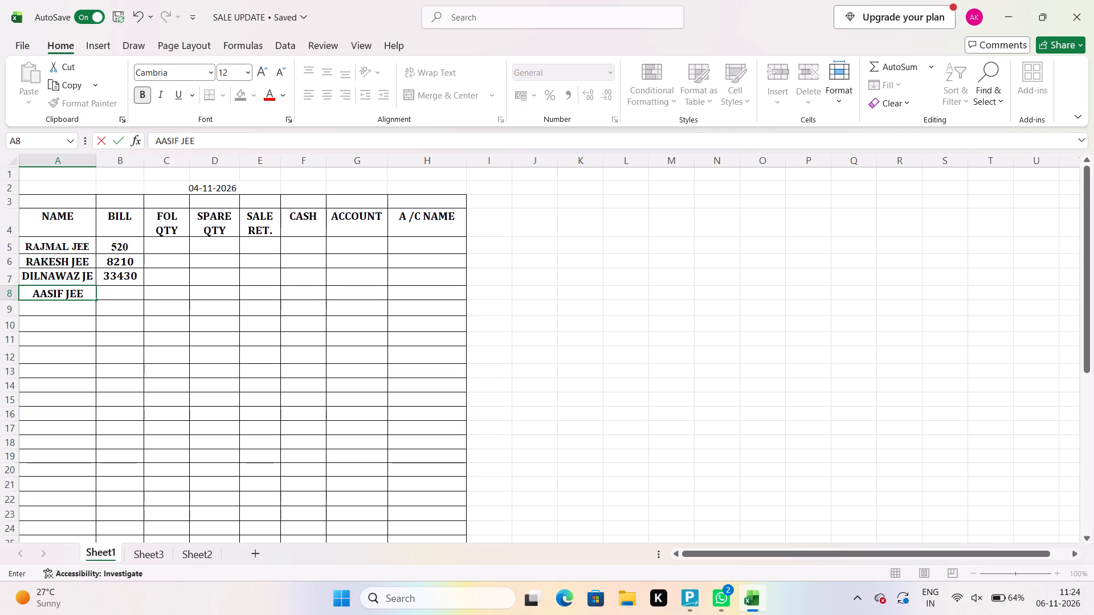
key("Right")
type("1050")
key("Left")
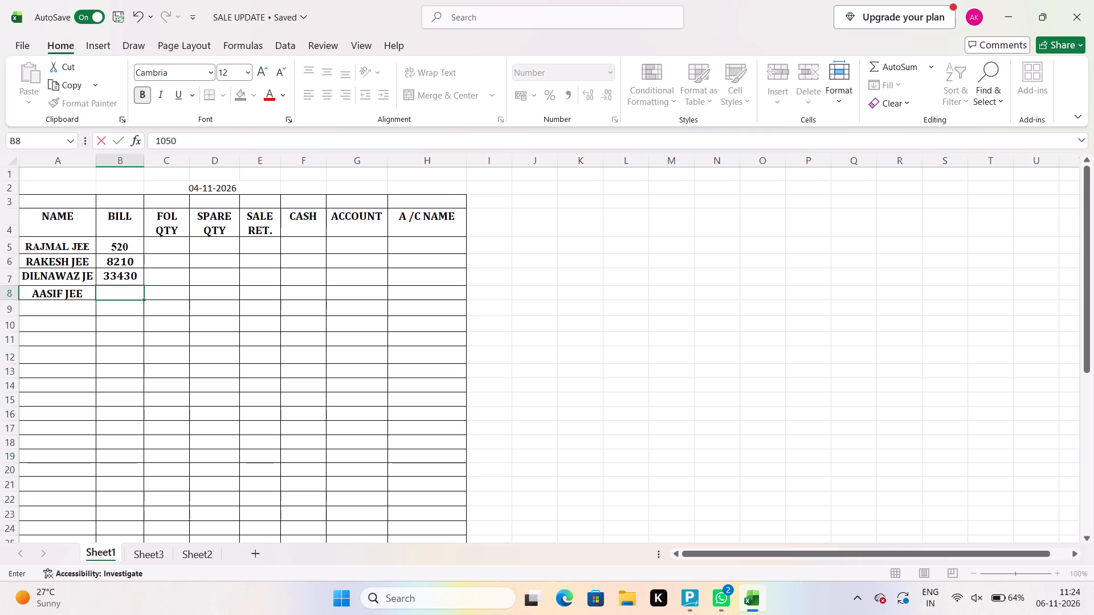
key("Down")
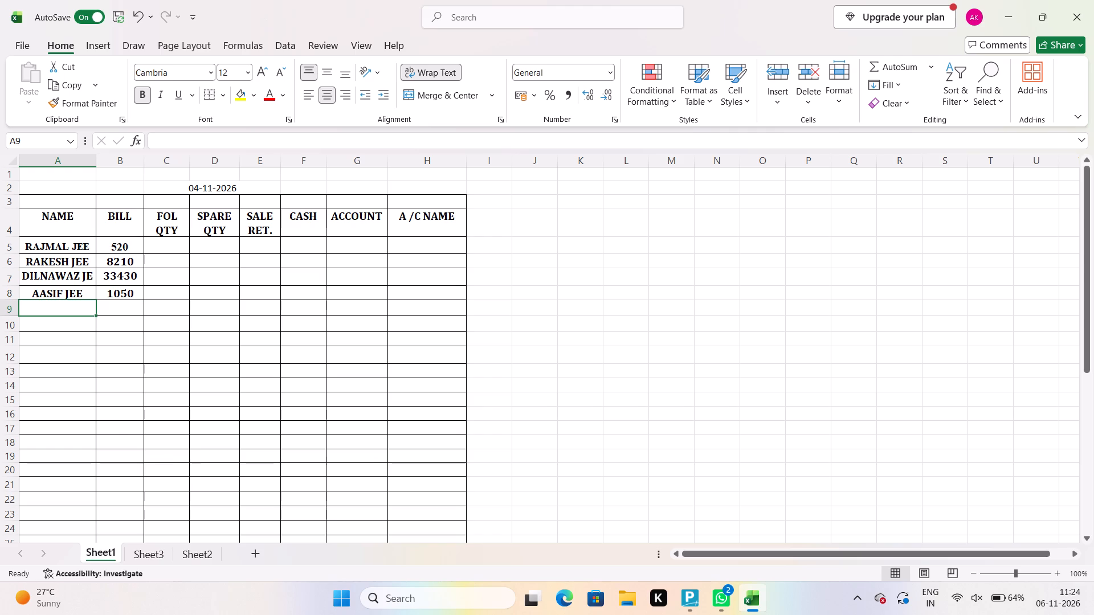
left_click(76, 293)
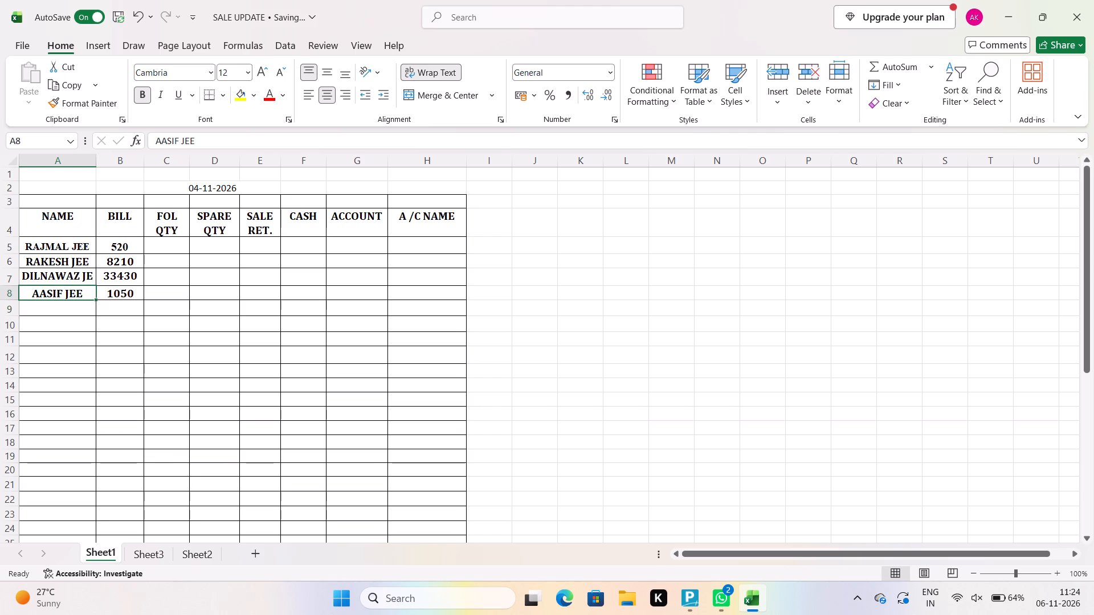
key("BackSpace")
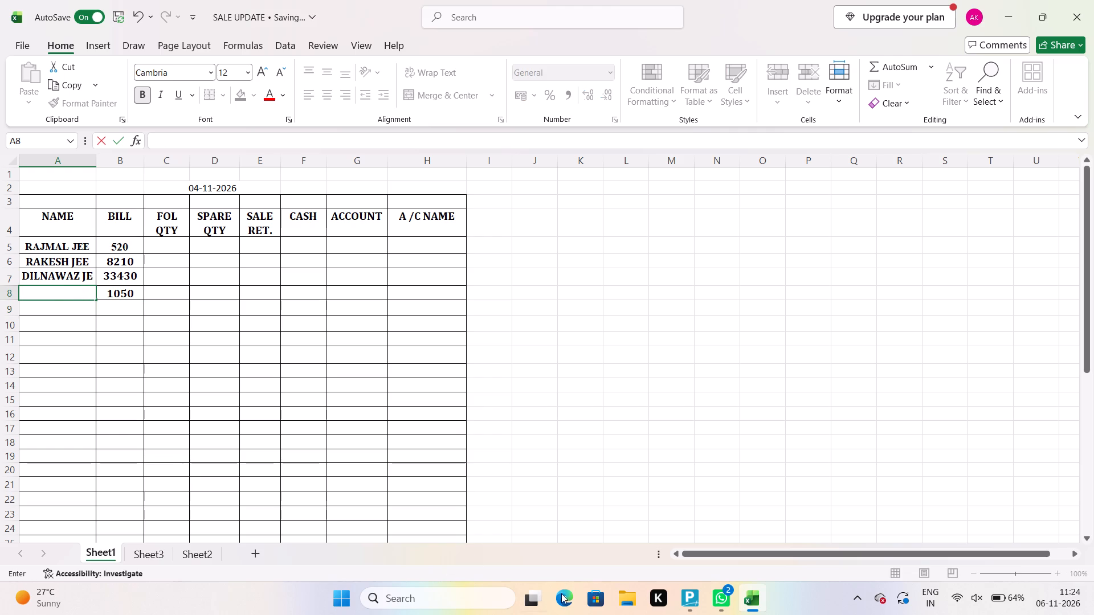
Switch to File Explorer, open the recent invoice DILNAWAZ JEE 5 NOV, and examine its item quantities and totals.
left_click(631, 601)
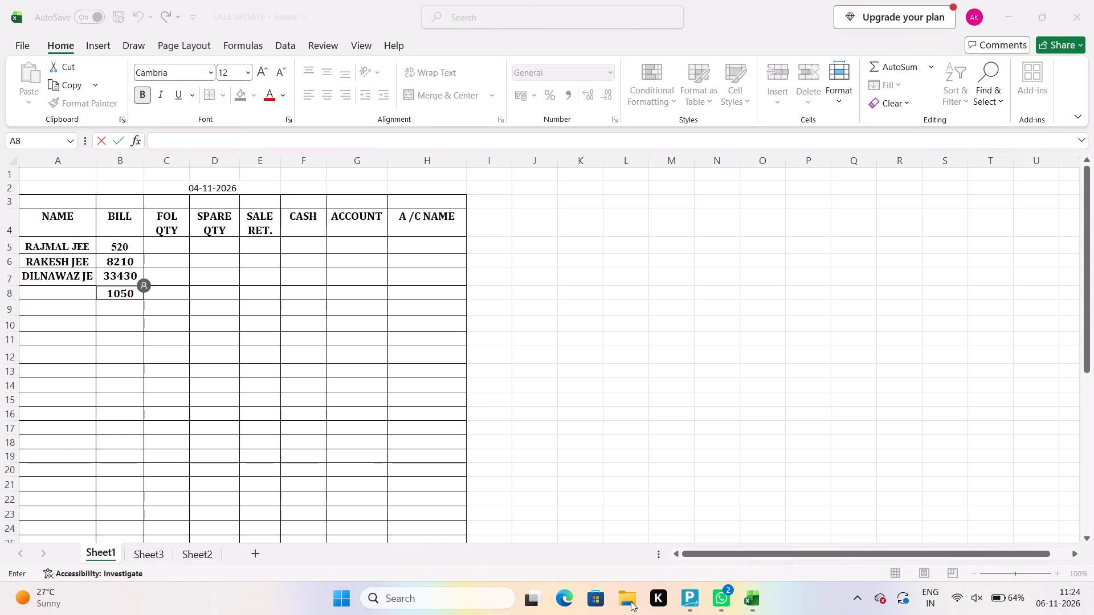
left_click(631, 601)
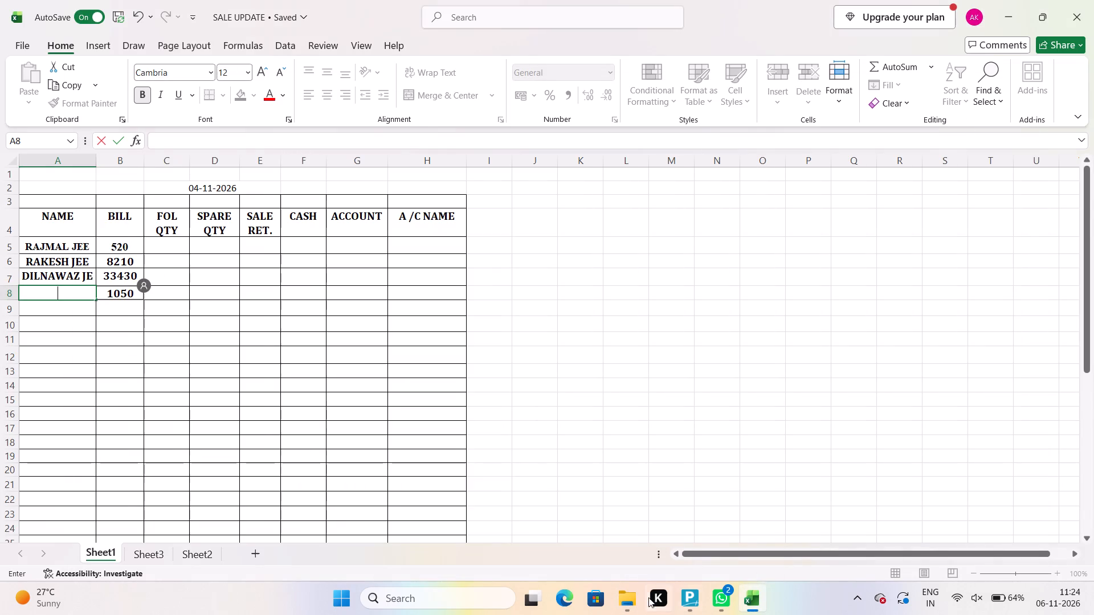
left_click(626, 599)
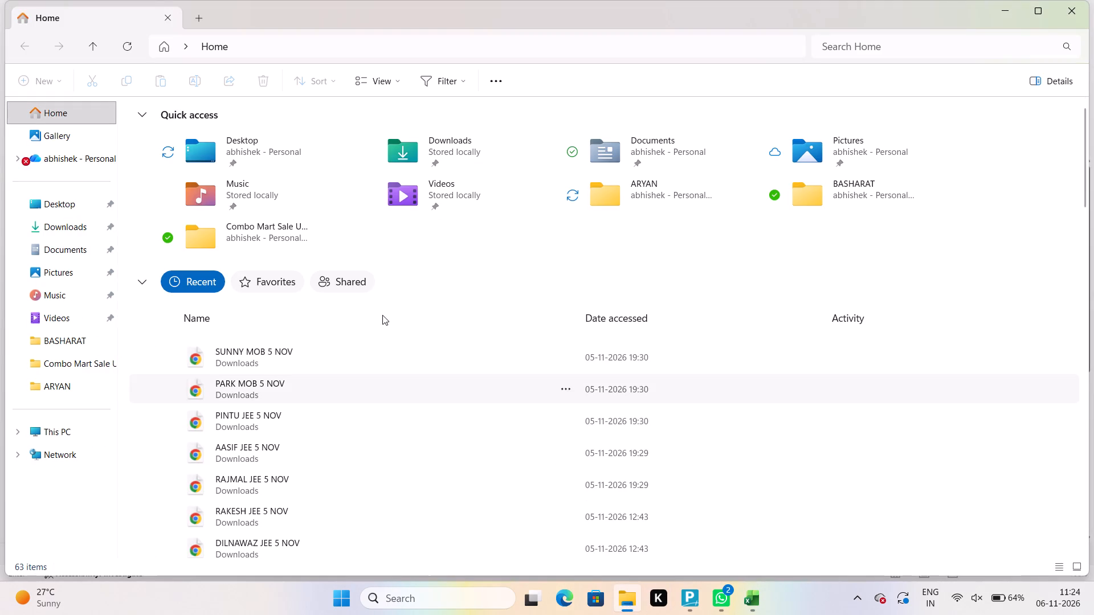
scroll(260, 368, "down", 3)
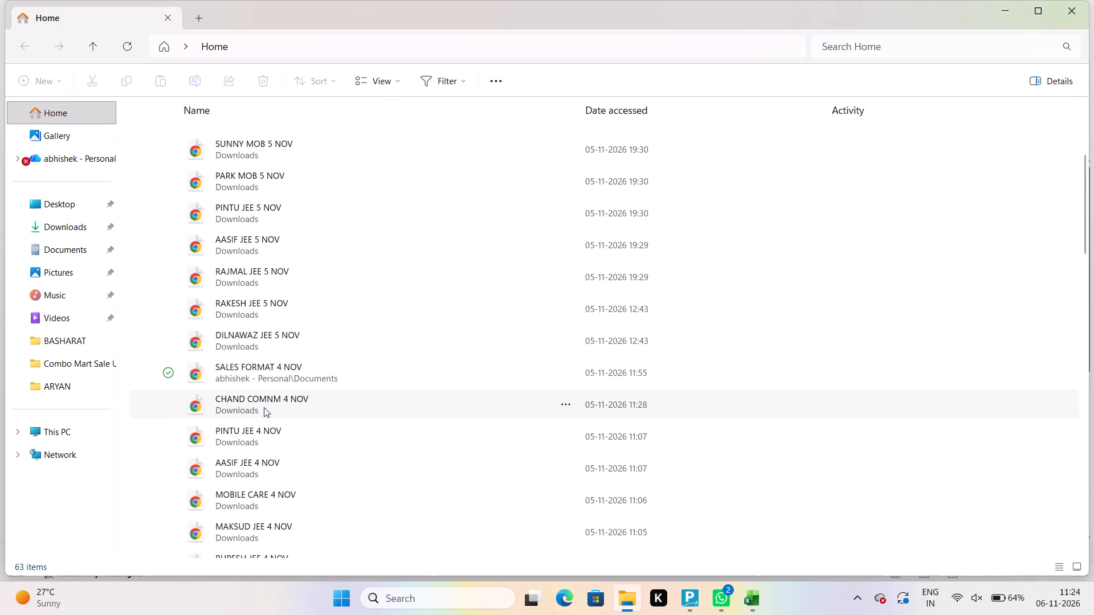
scroll(264, 453, "down", 2)
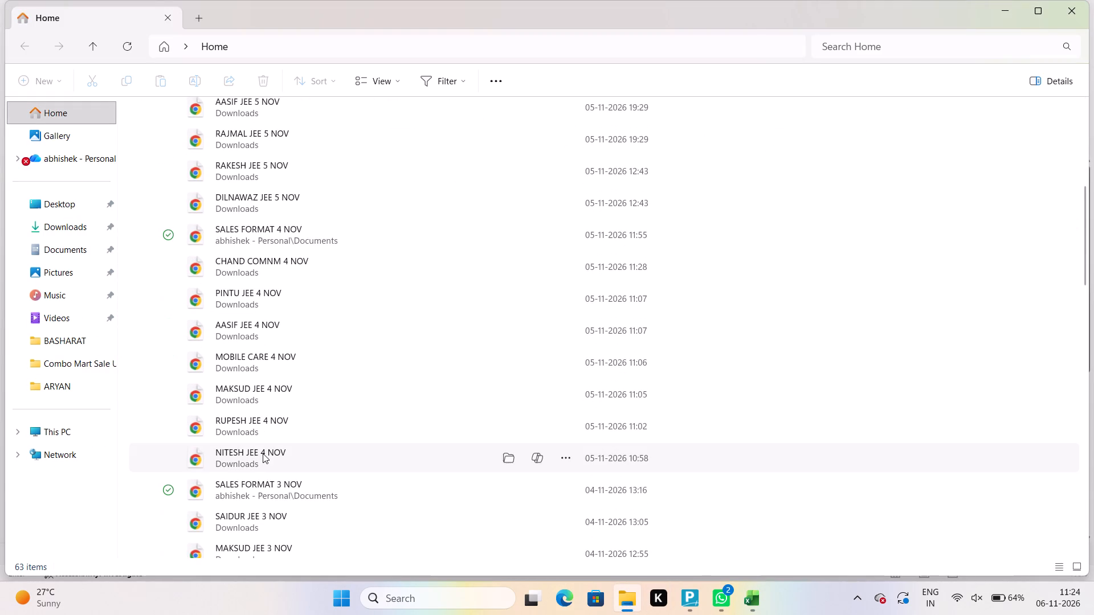
scroll(262, 452, "down", 1)
scroll(262, 452, "up", 4)
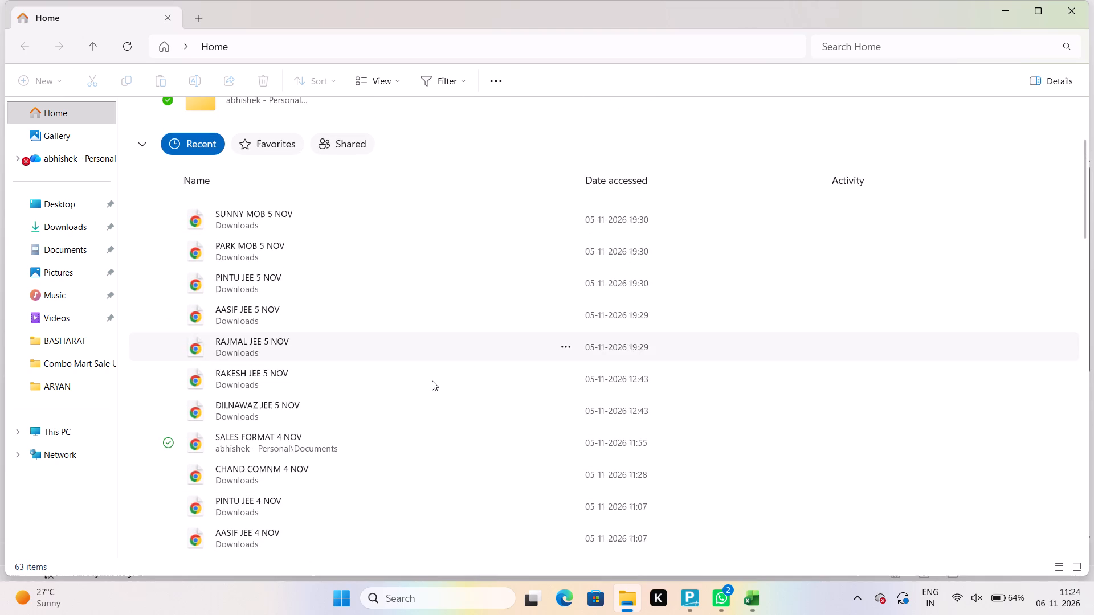
double_click(279, 409)
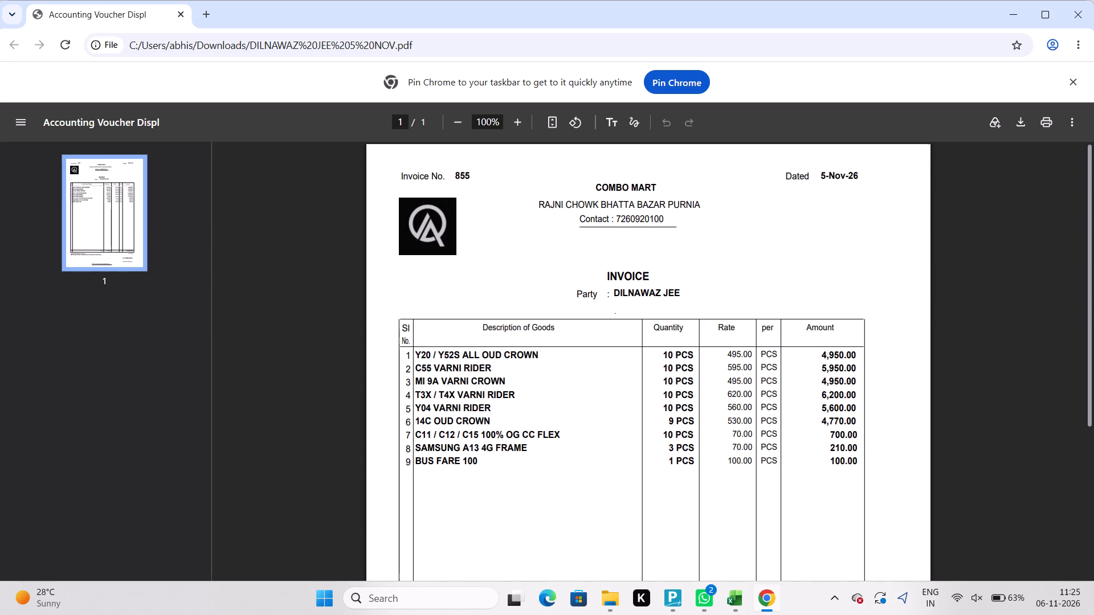
scroll(666, 412, "down", 9)
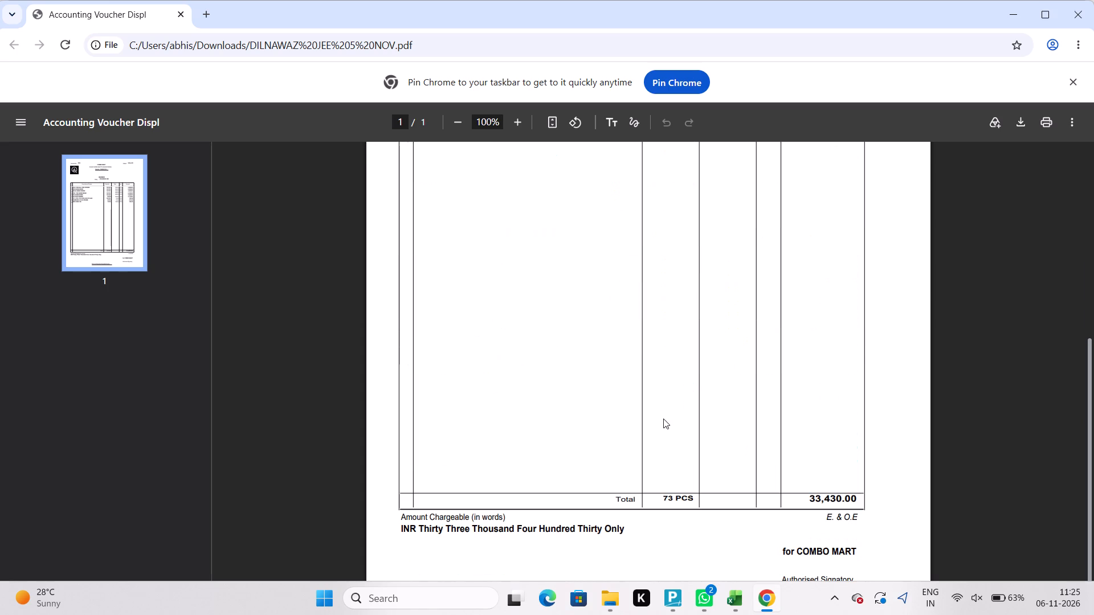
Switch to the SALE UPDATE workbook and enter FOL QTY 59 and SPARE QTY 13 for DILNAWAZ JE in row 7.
left_click(736, 607)
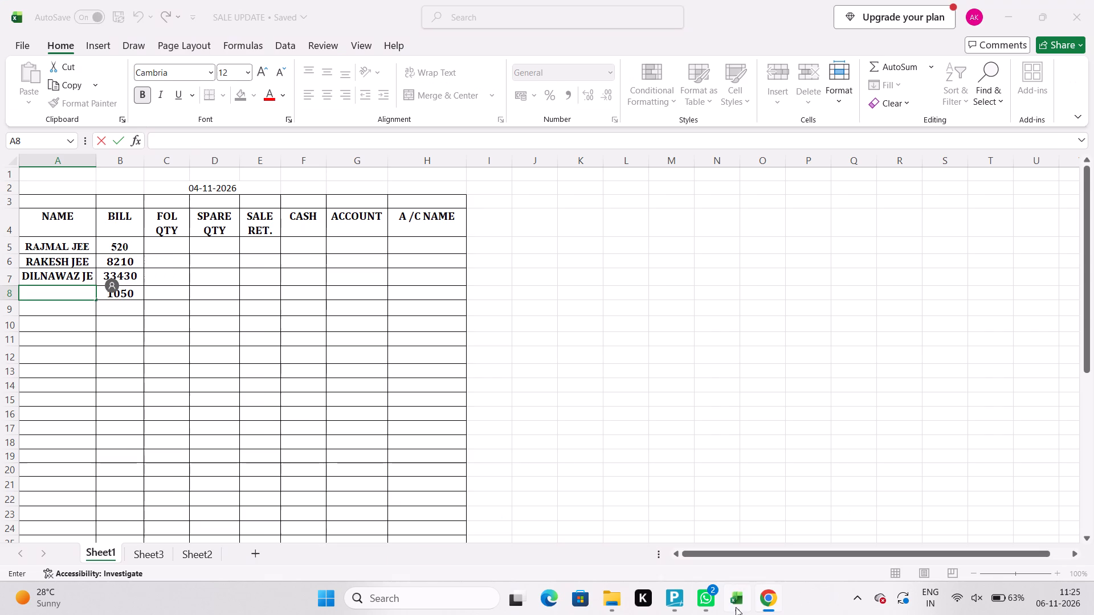
left_click(170, 273)
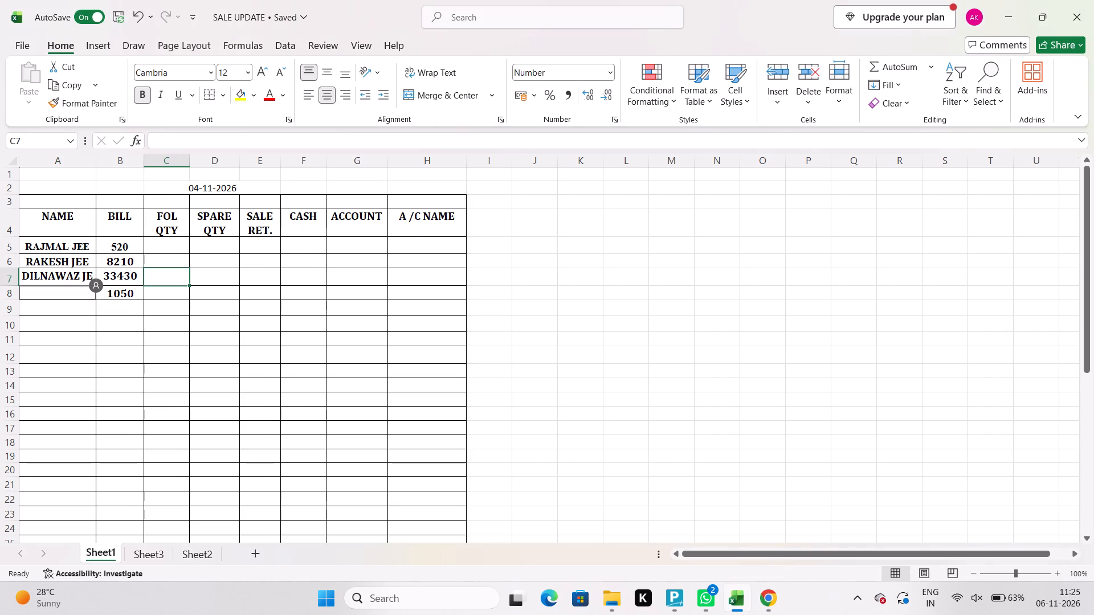
left_click(170, 277)
type("59")
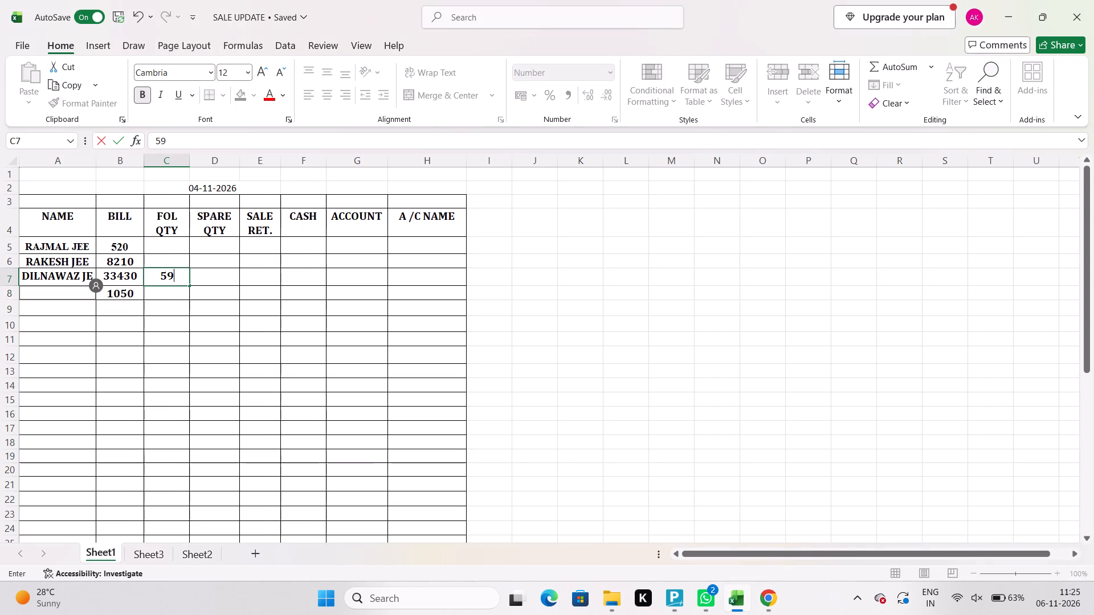
key("Right")
type("13")
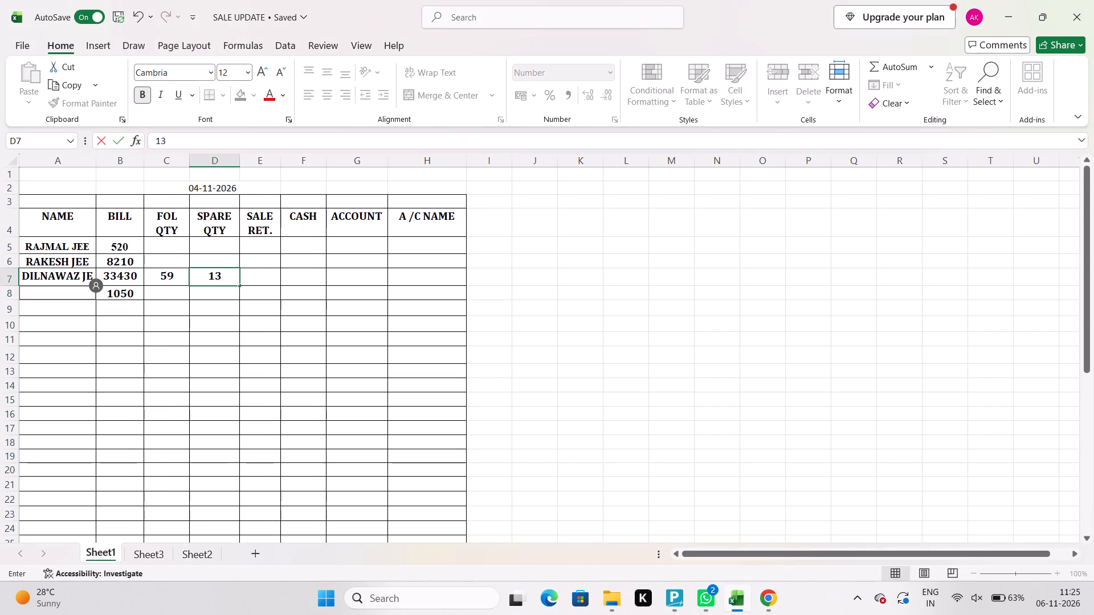
left_click(70, 323)
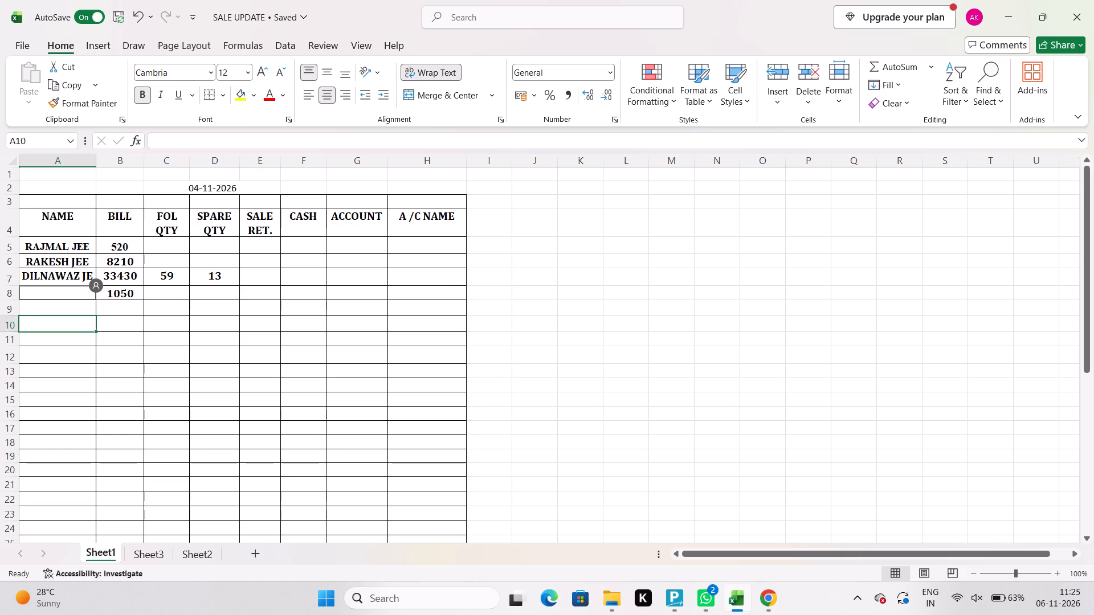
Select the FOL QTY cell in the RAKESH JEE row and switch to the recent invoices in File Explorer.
left_click(68, 288)
left_click(111, 287)
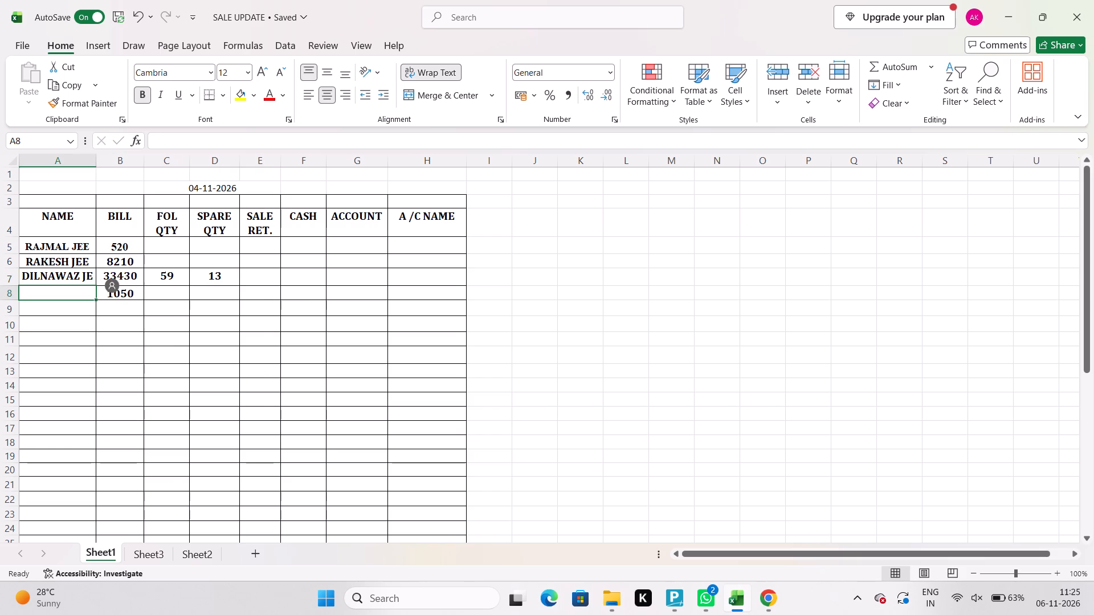
left_click(164, 264)
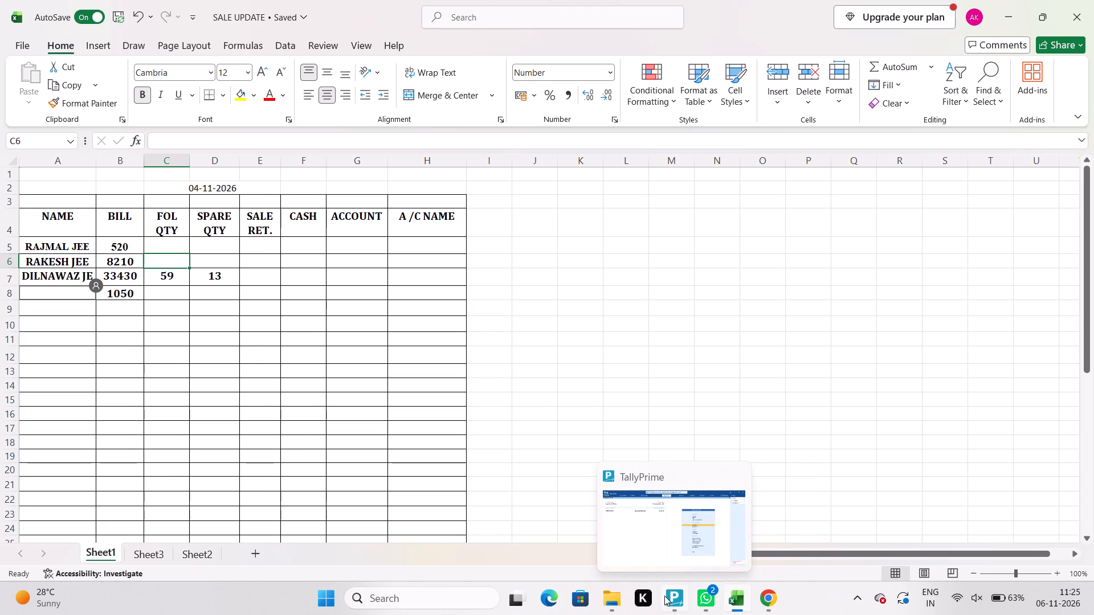
left_click(612, 601)
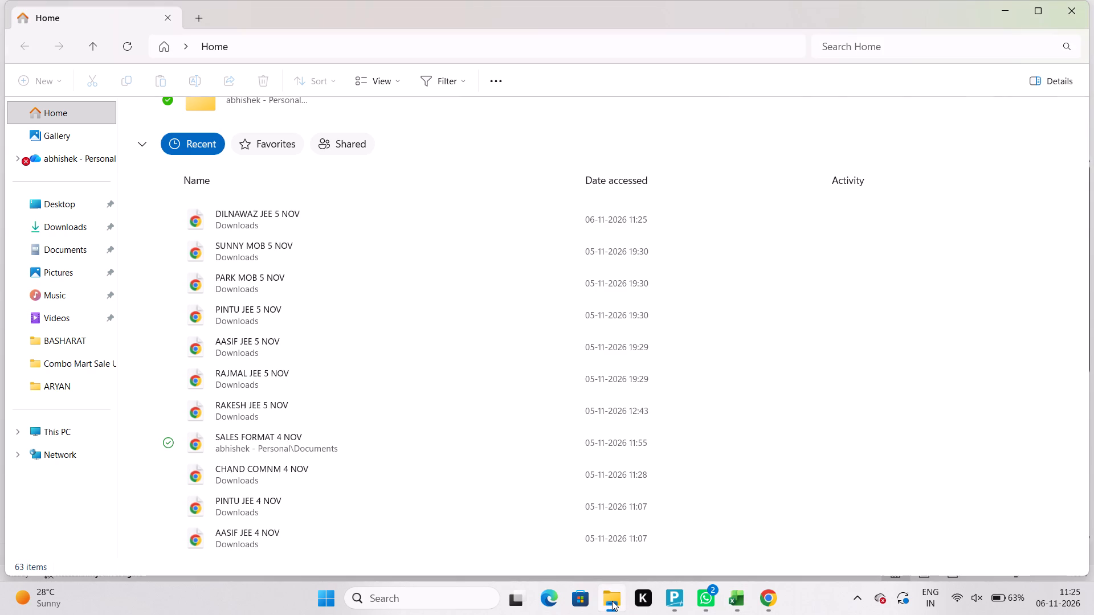
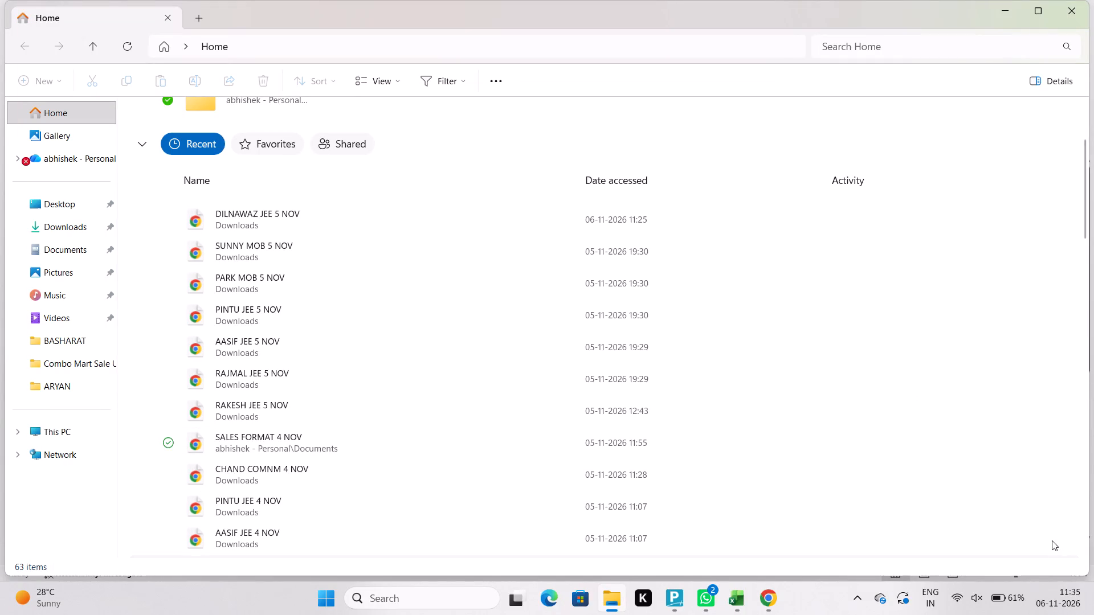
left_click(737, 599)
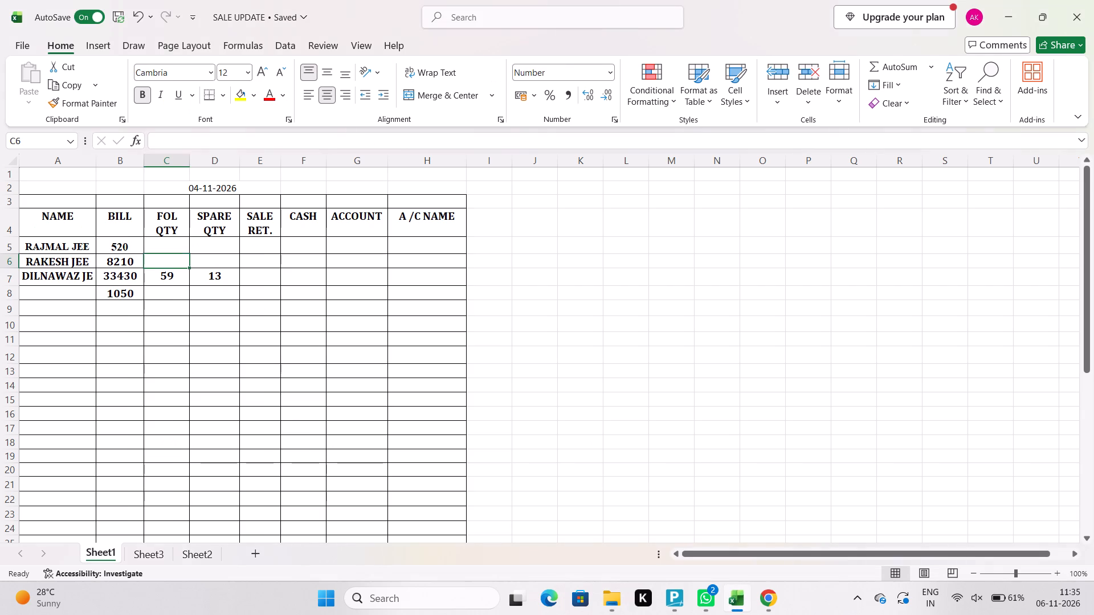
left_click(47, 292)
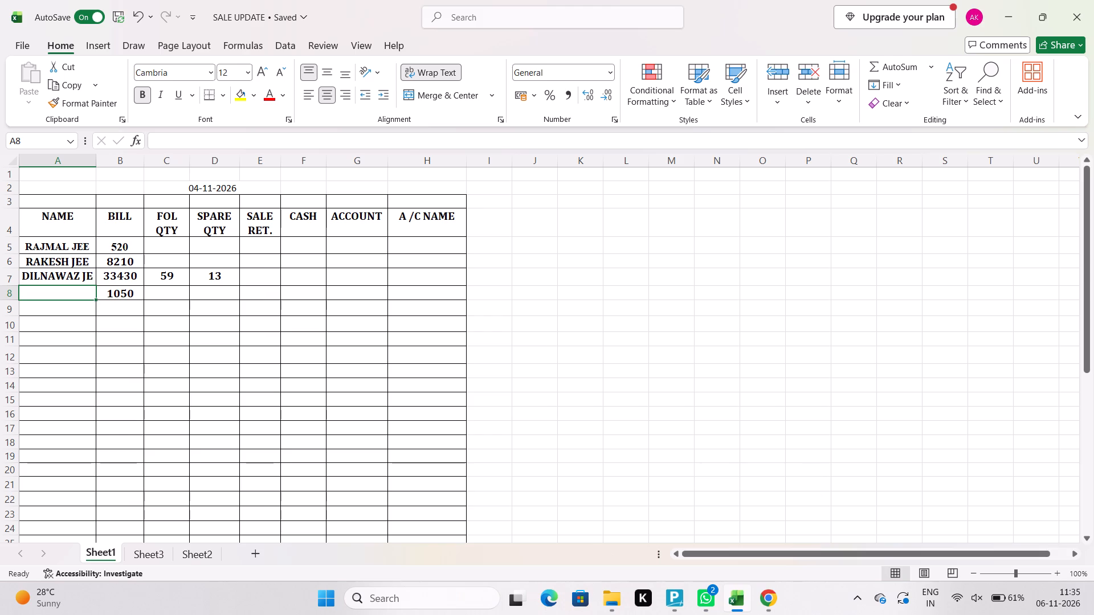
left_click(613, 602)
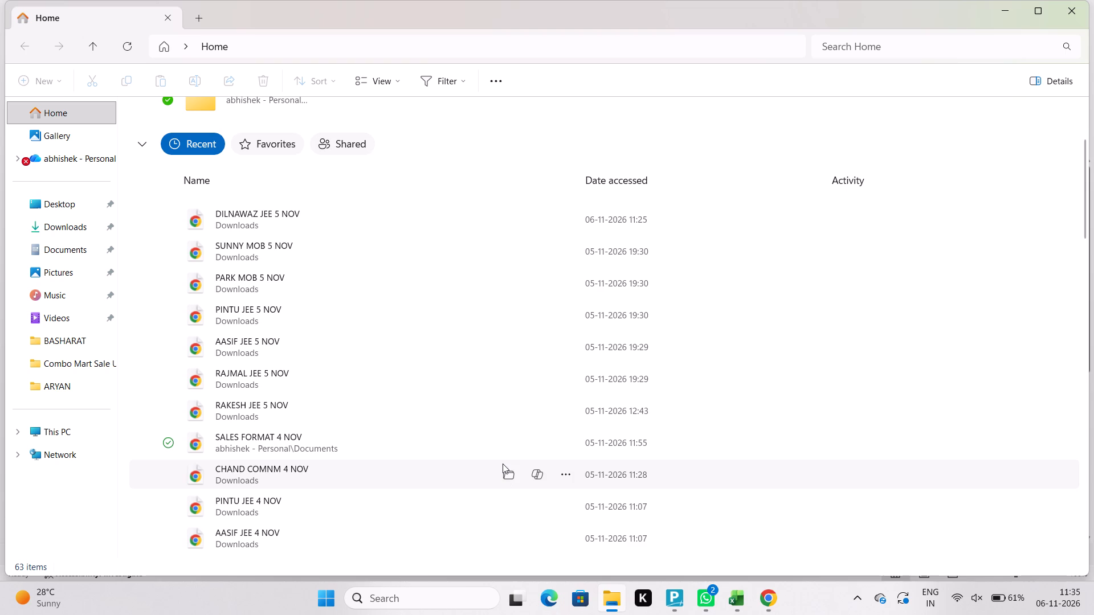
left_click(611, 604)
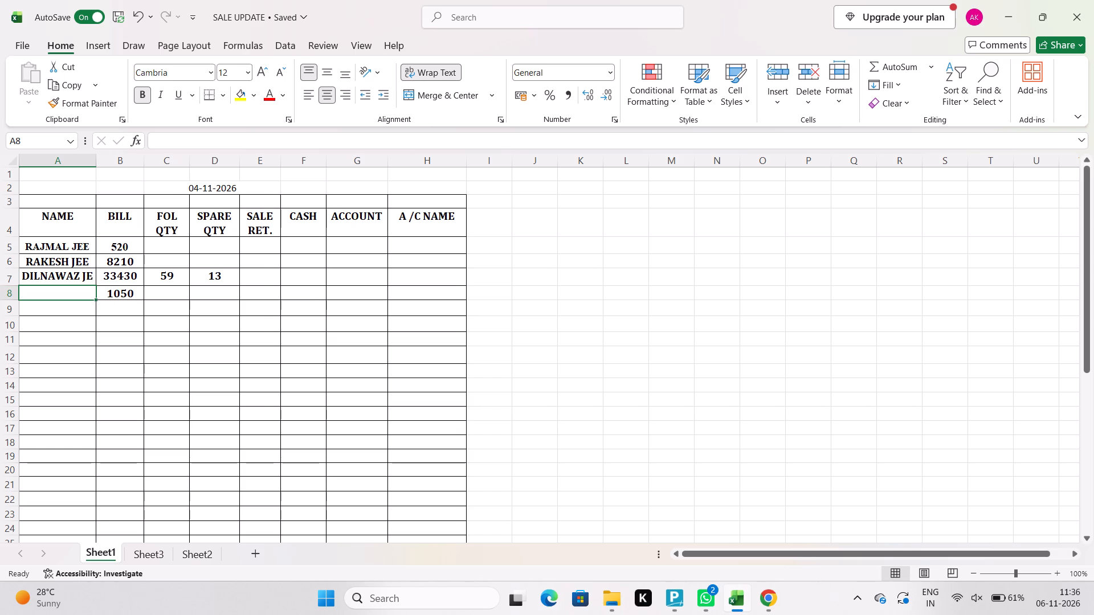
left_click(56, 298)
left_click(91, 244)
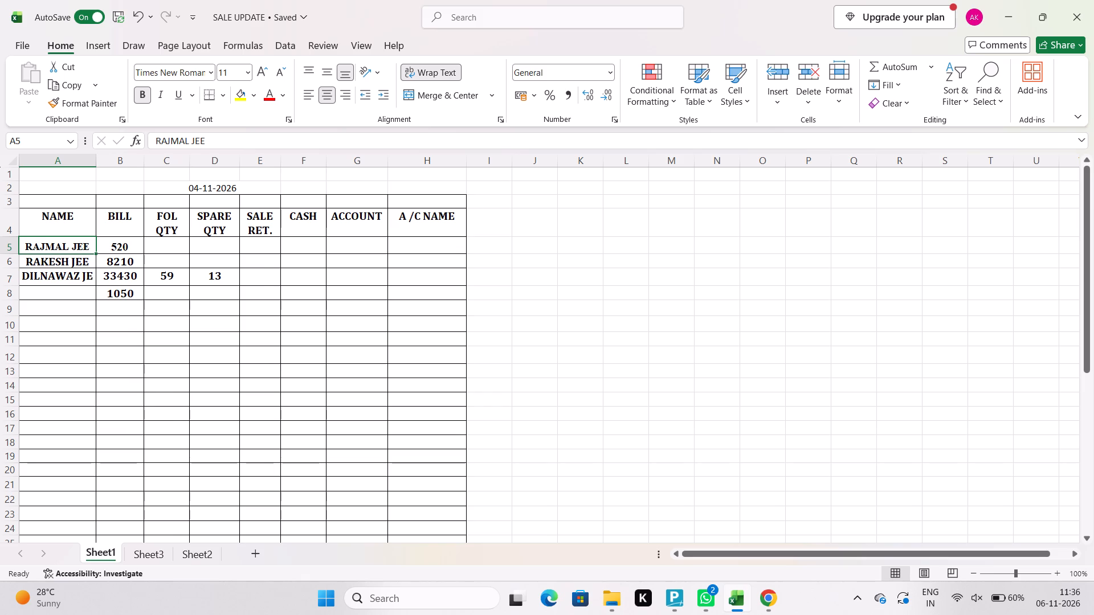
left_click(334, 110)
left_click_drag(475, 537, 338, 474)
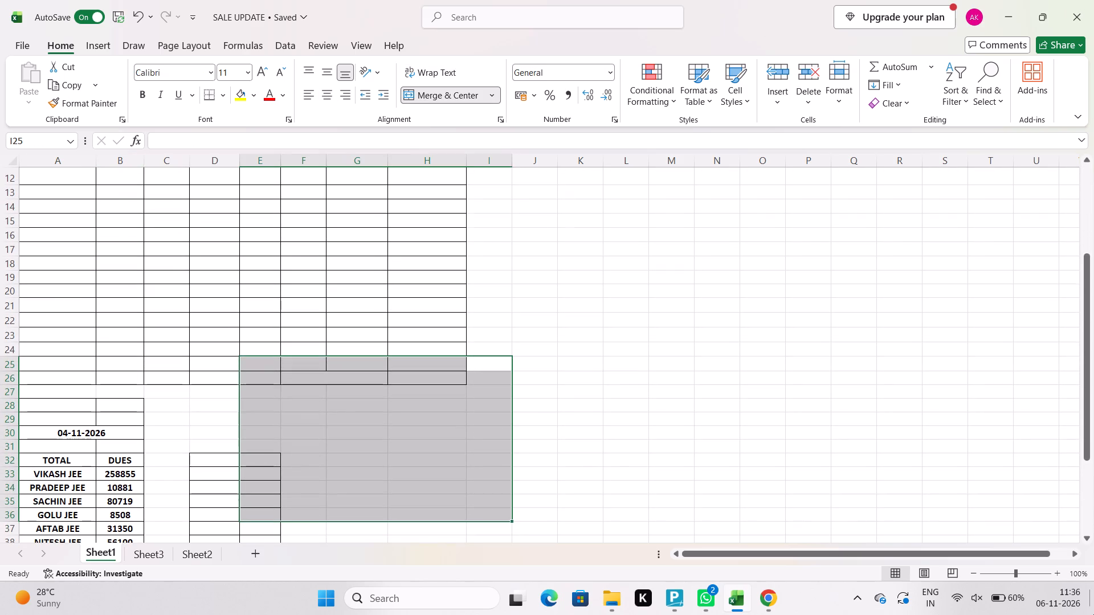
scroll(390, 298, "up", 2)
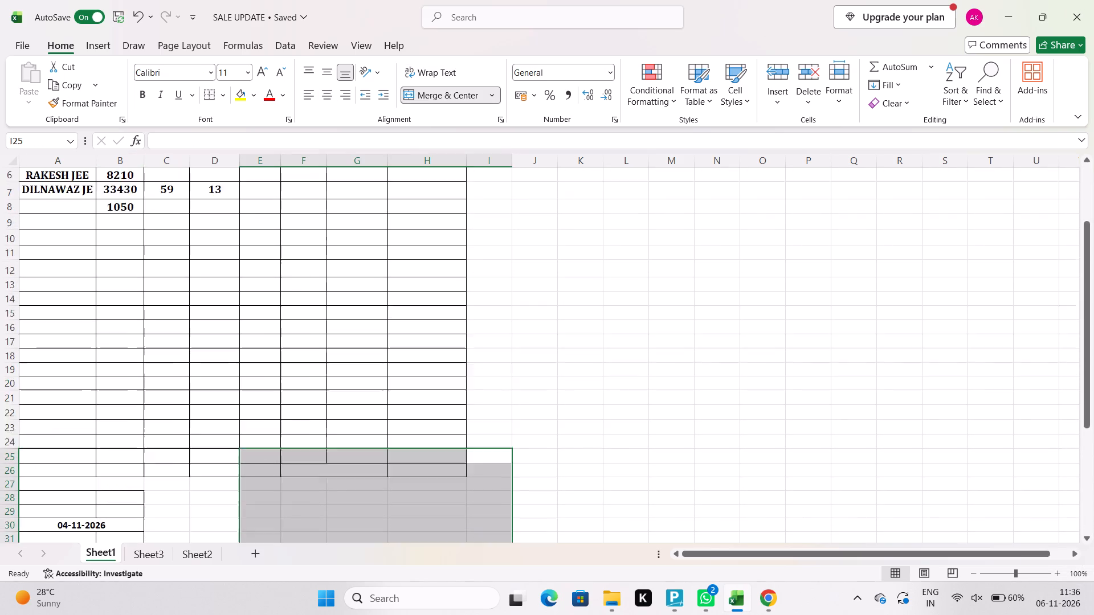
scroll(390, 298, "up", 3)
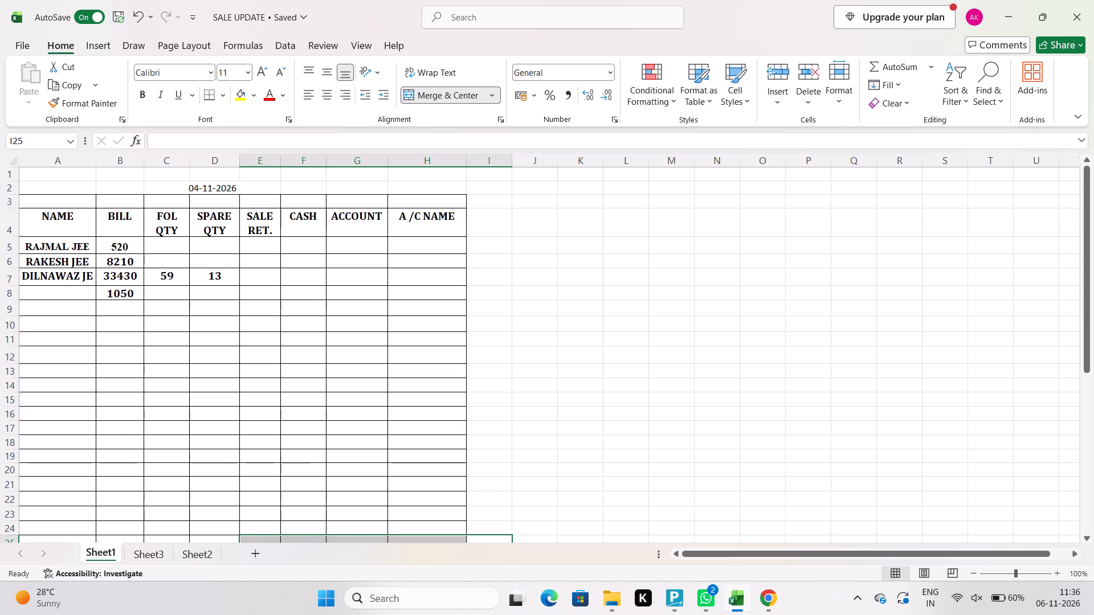
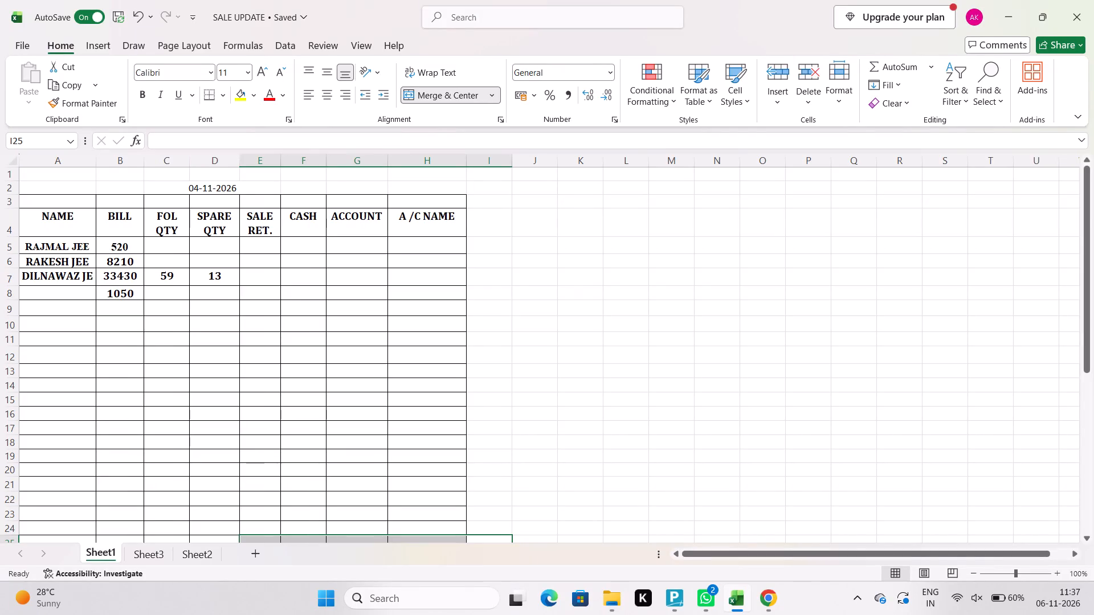
Compare the customer names in the sales table with the 5 NOV invoice files listed in File Explorer.
left_click(39, 294)
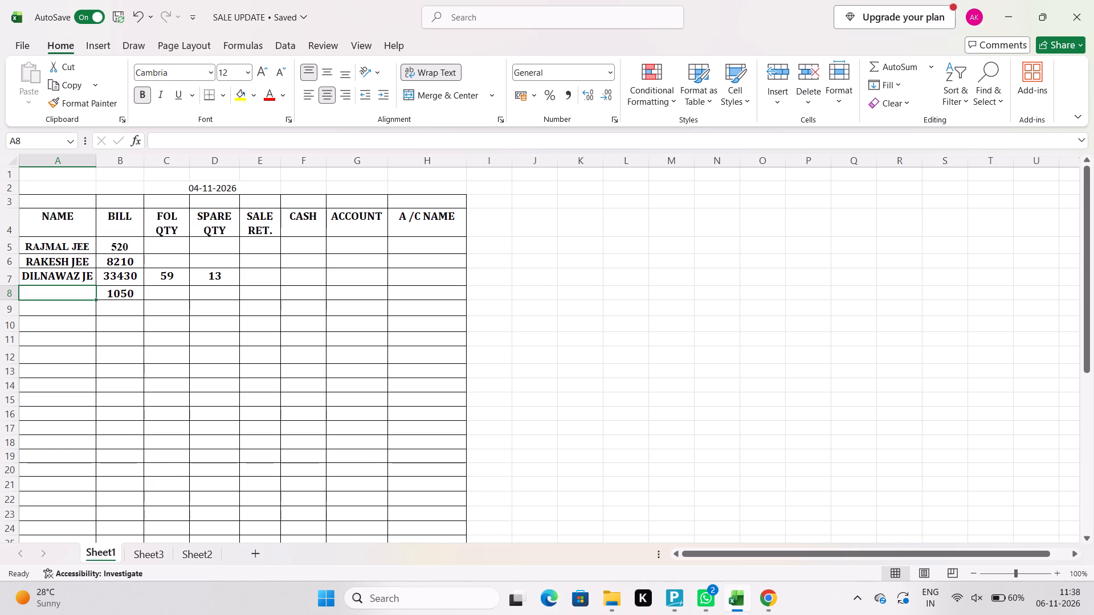
left_click(613, 596)
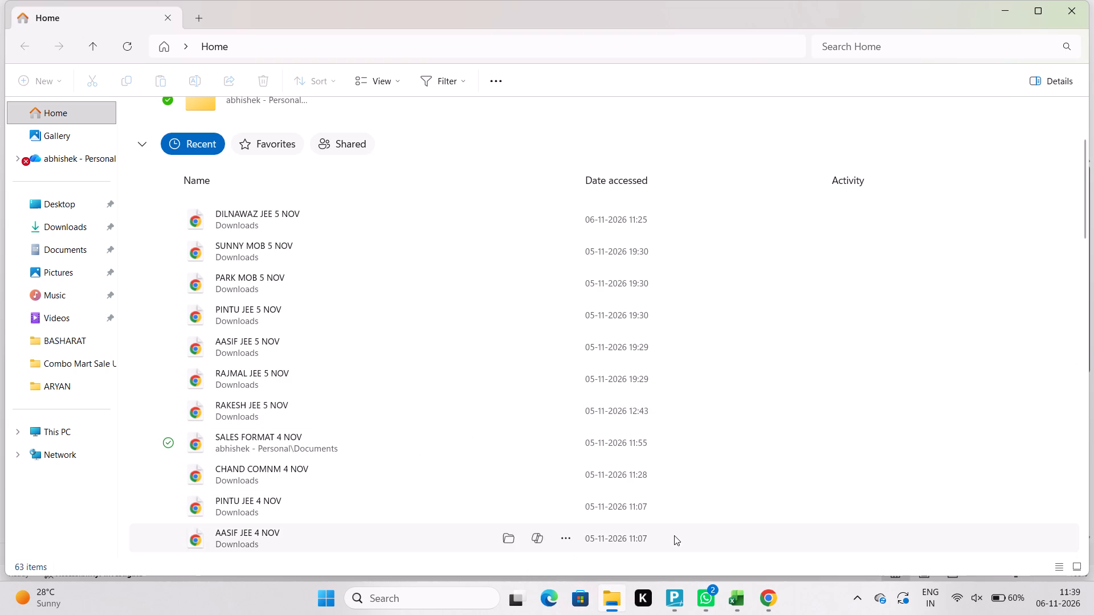
left_click(736, 607)
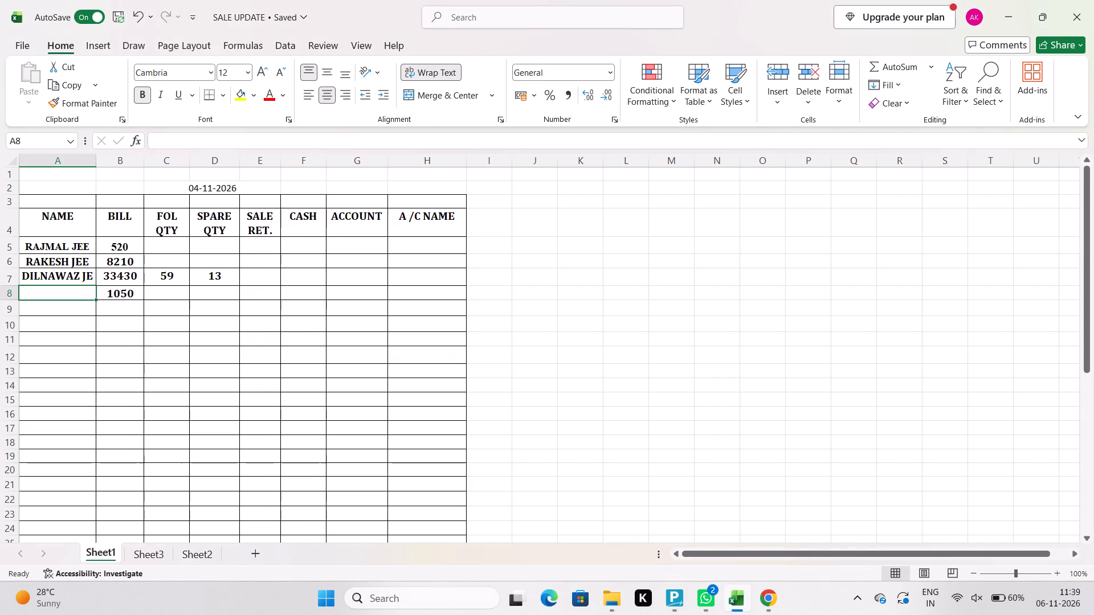
left_click(605, 597)
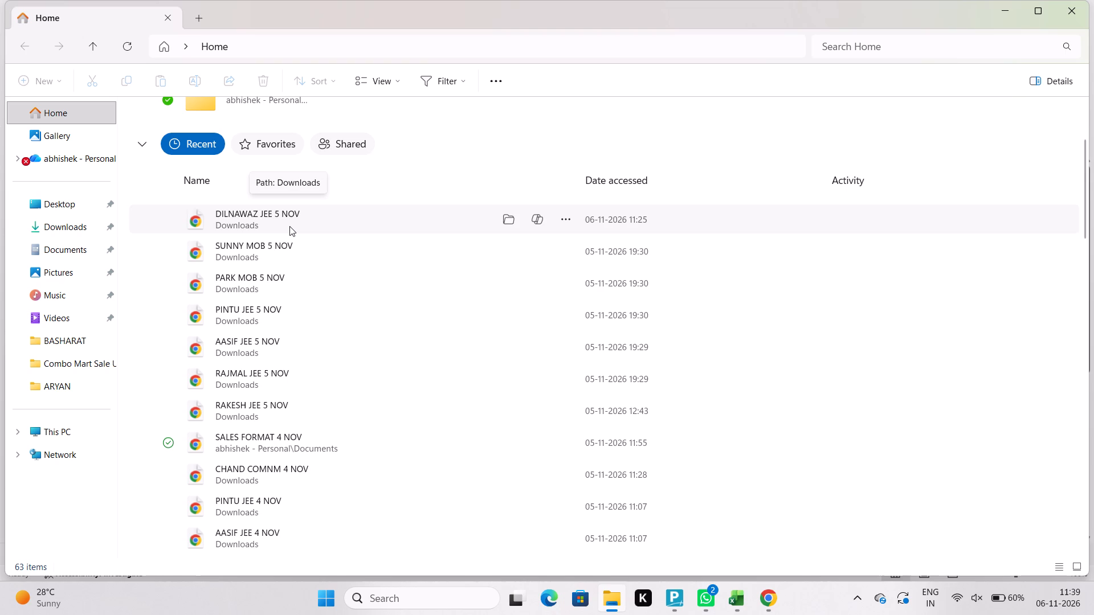
left_click(735, 608)
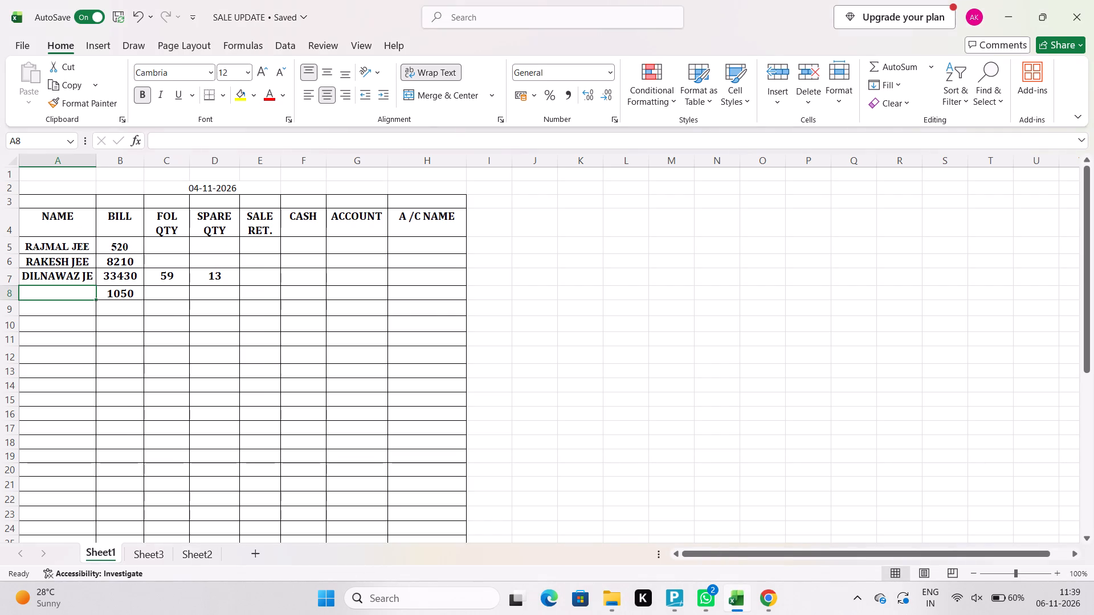
left_click(671, 603)
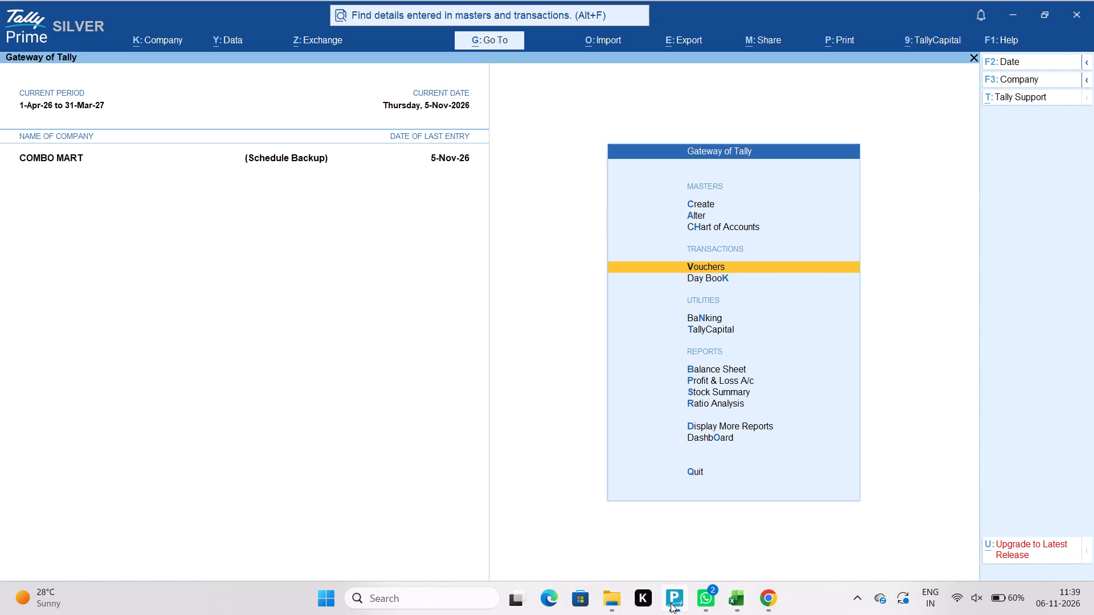
left_click(737, 606)
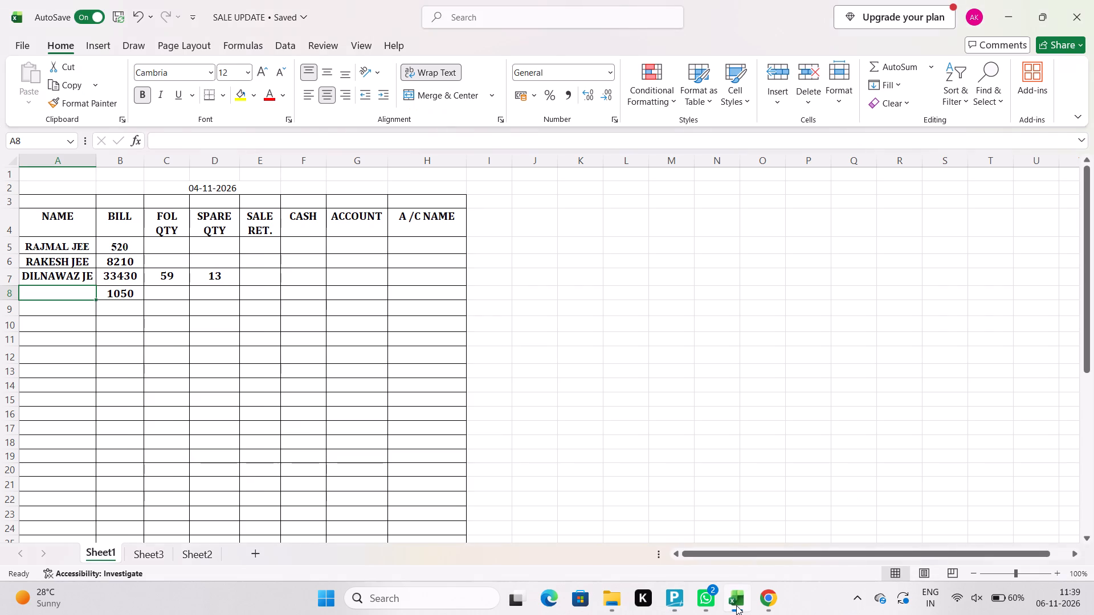
left_click(613, 598)
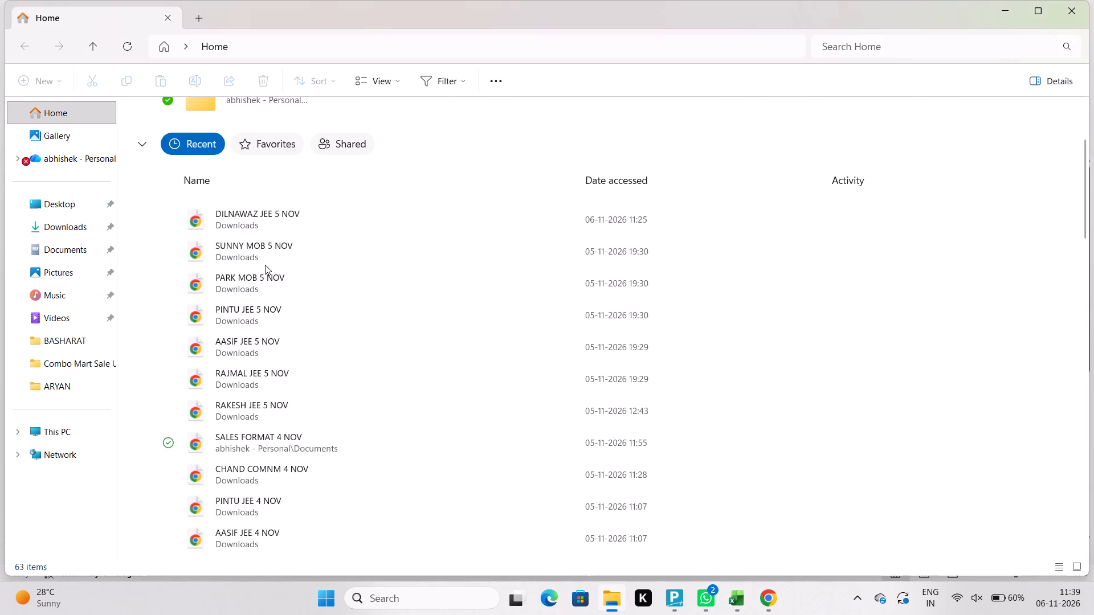
left_click(732, 605)
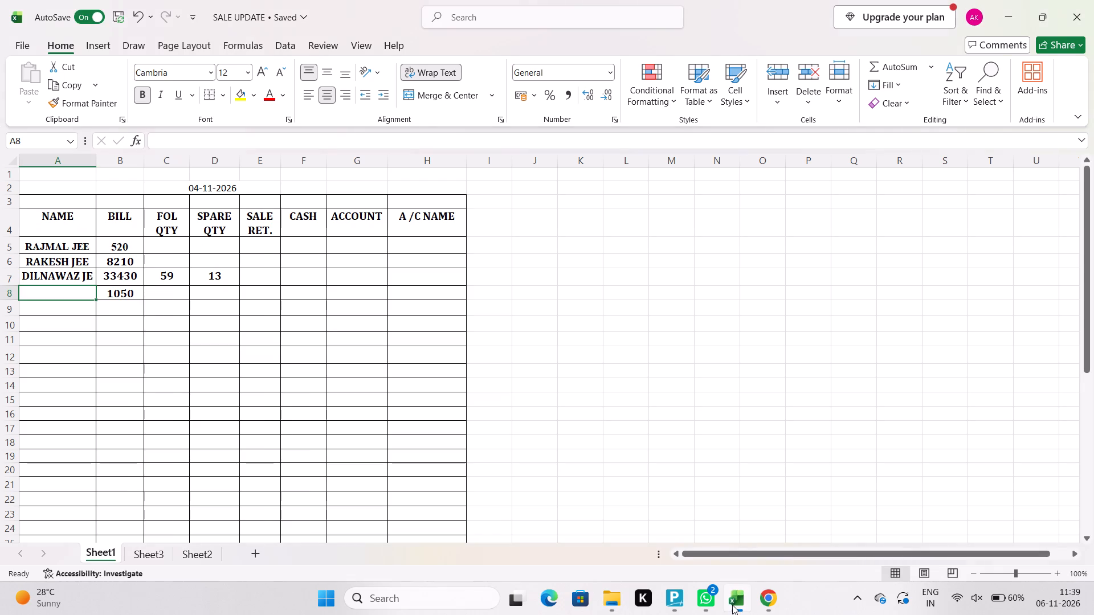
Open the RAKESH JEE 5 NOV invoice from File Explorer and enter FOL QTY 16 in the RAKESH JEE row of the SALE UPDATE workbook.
left_click(614, 598)
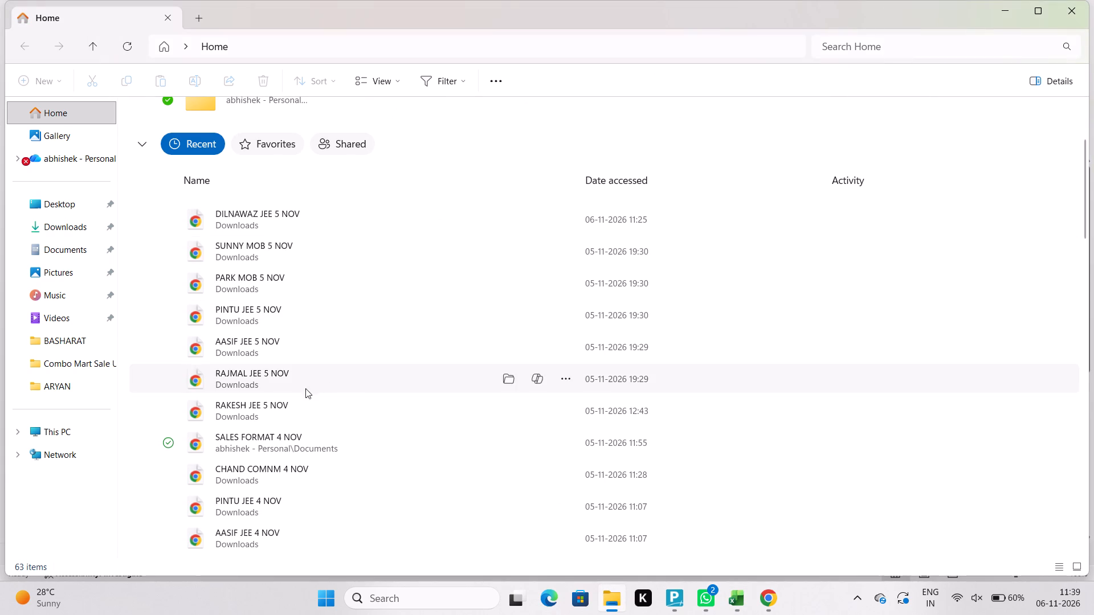
double_click(270, 409)
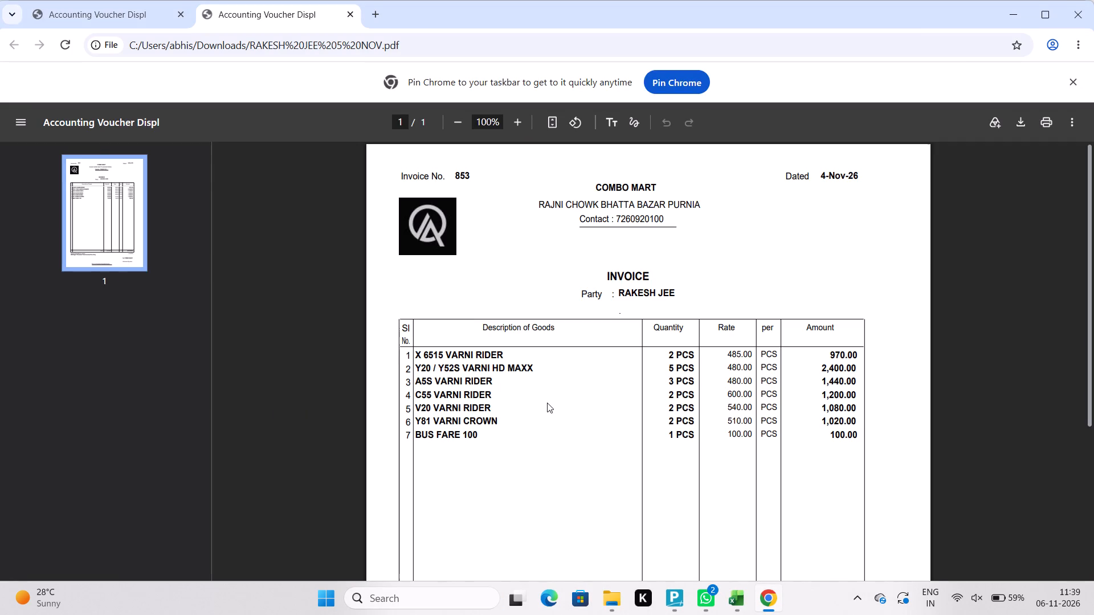
scroll(546, 407, "down", 1)
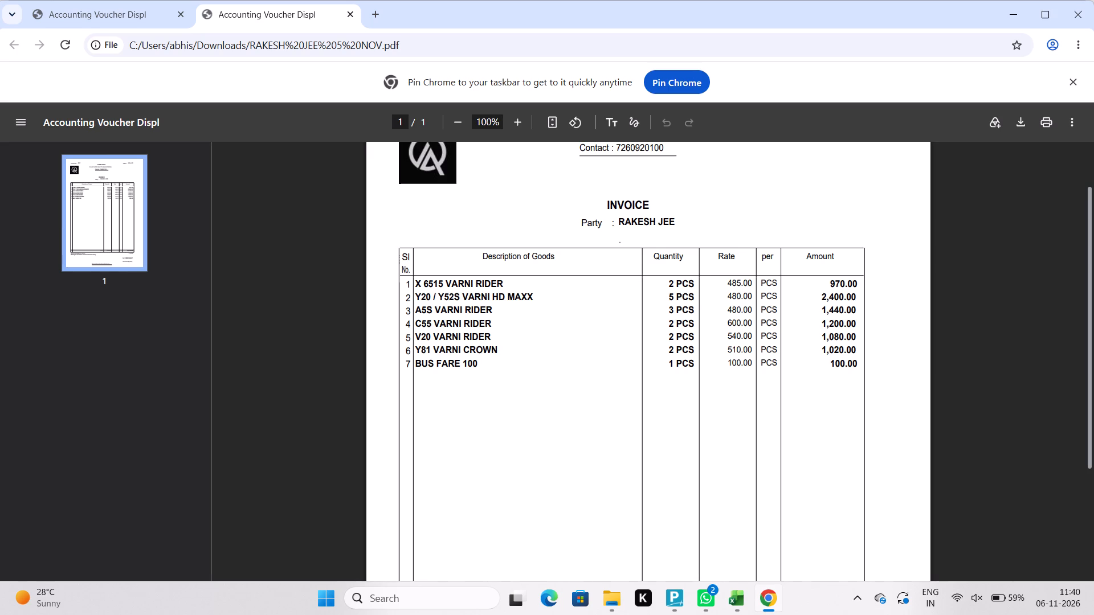
scroll(666, 309, "down", 4)
scroll(666, 310, "up", 4)
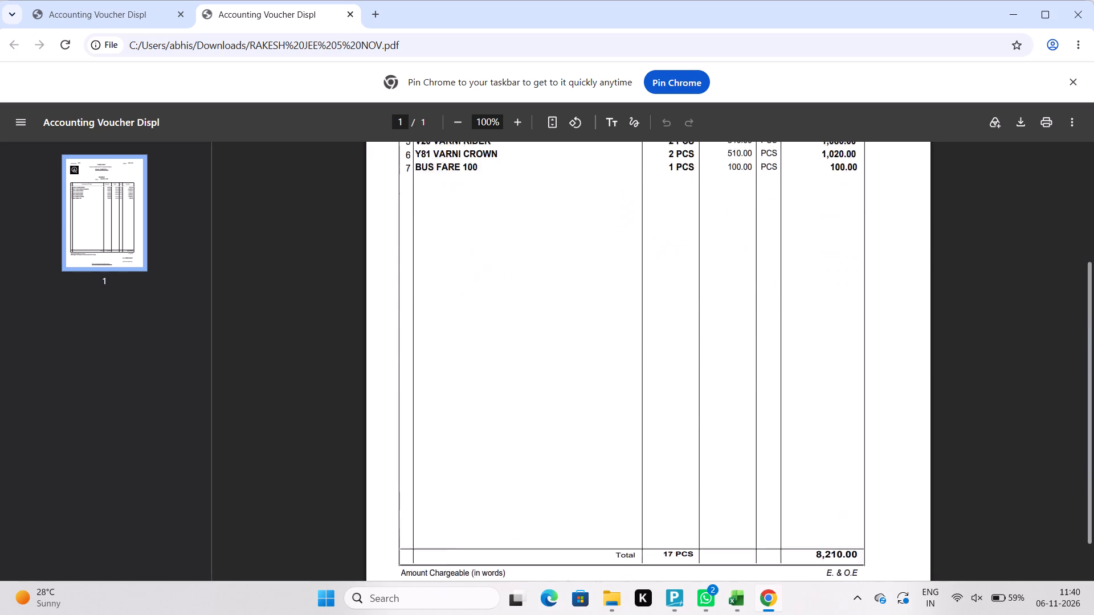
scroll(665, 317, "down", 5)
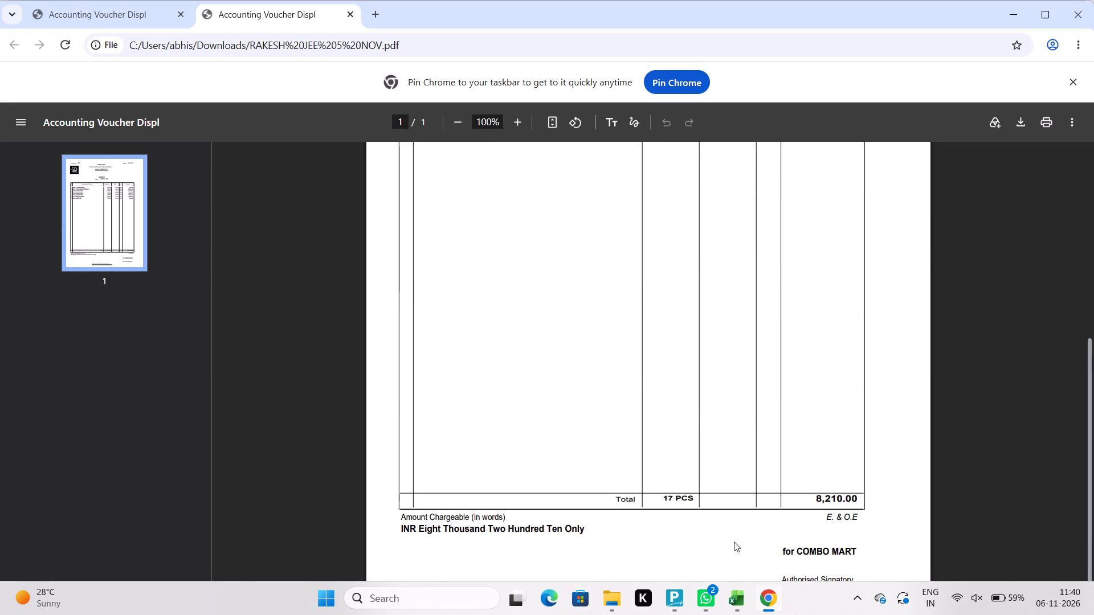
left_click(734, 602)
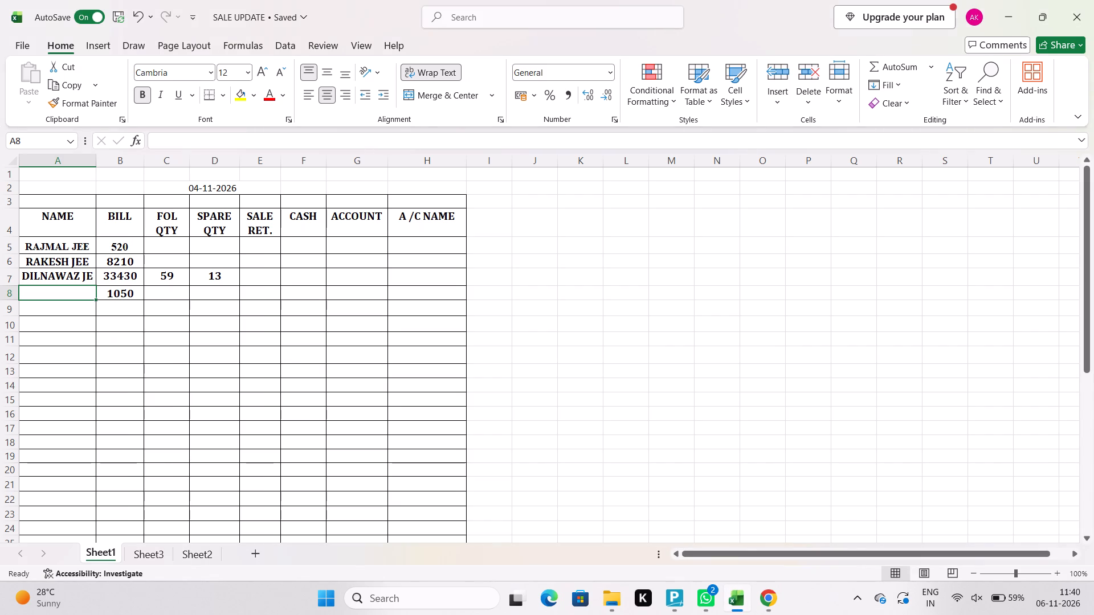
left_click(168, 258)
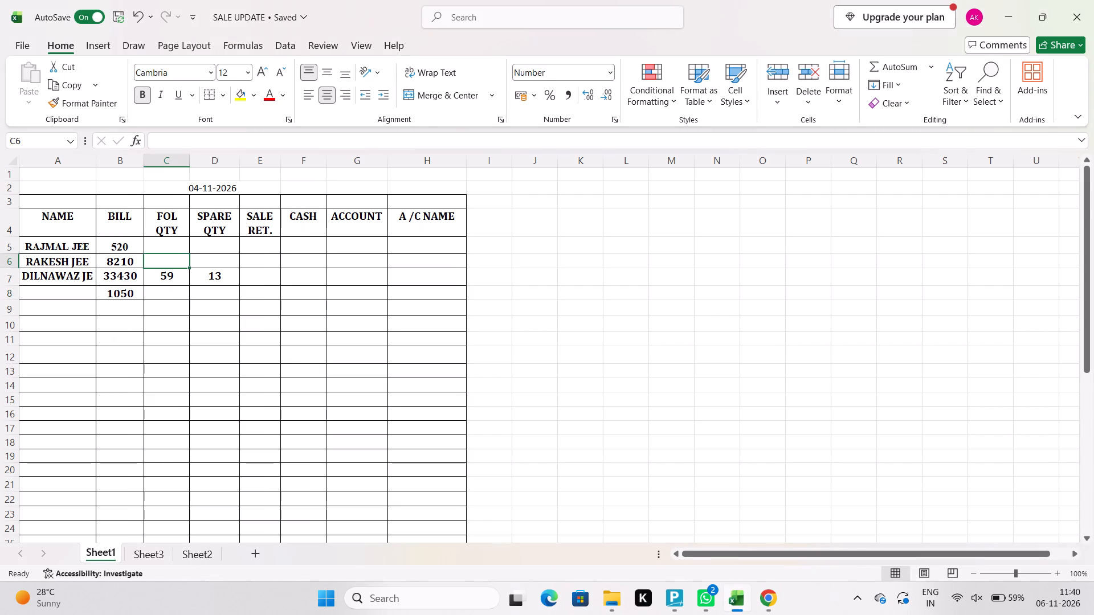
type("16")
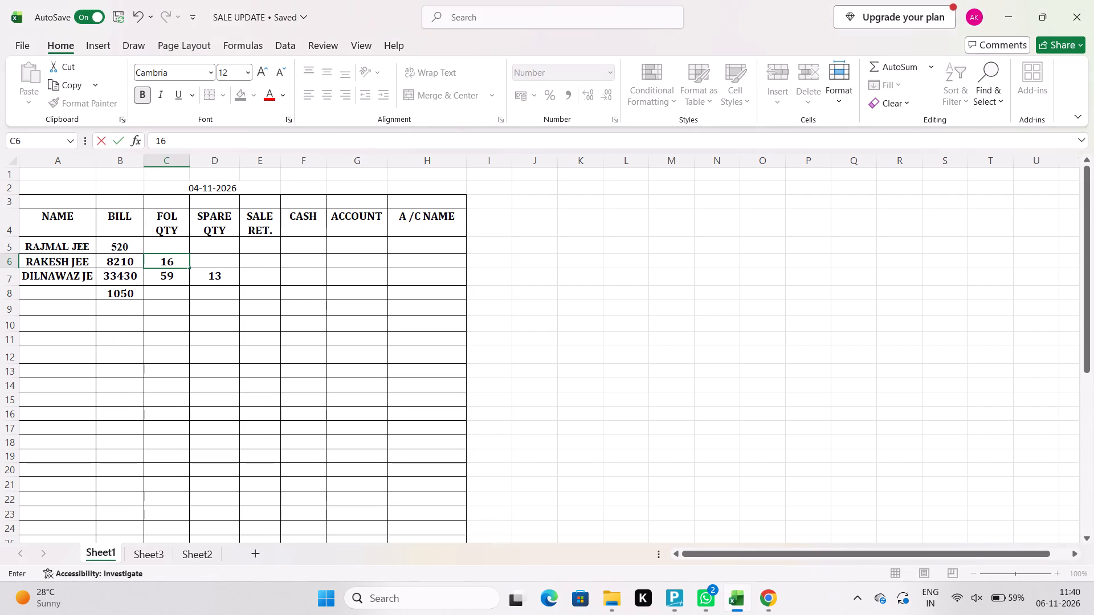
left_click(152, 249)
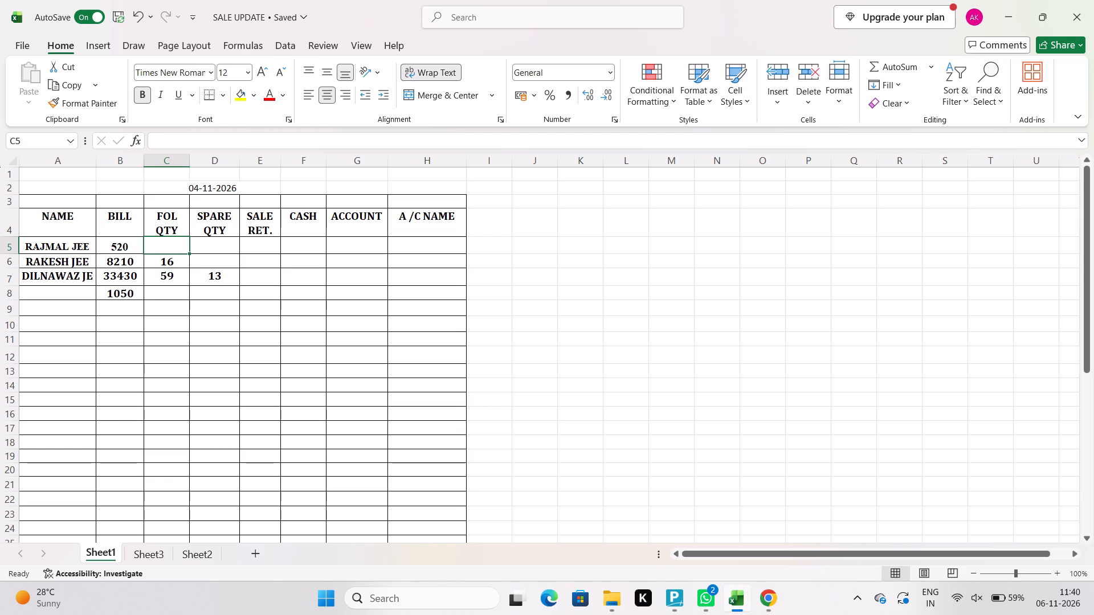
left_click(117, 247)
key("BackSpace")
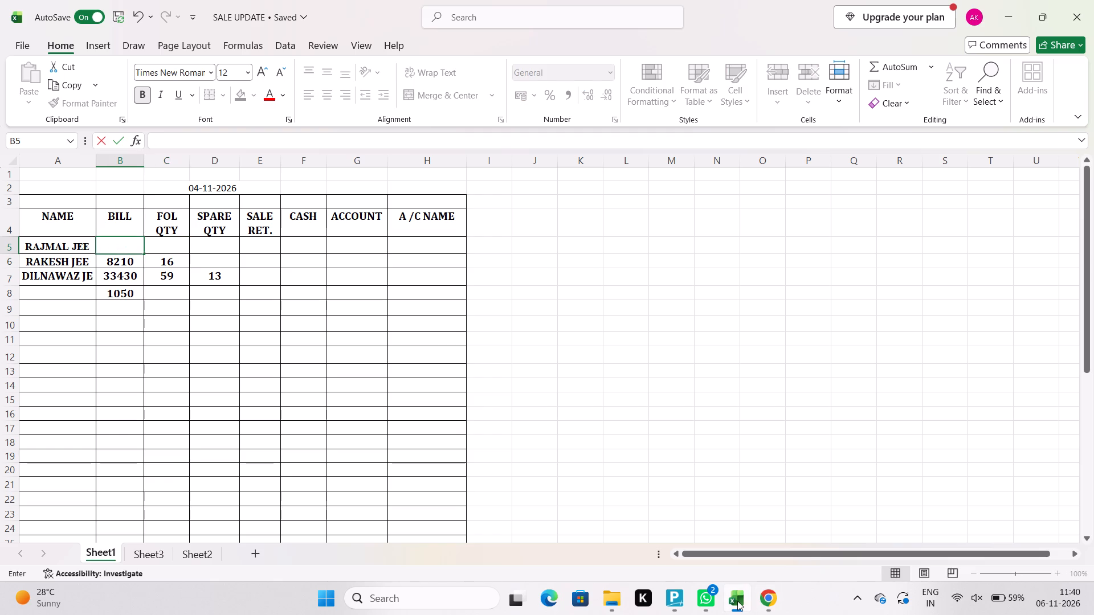
left_click(600, 600)
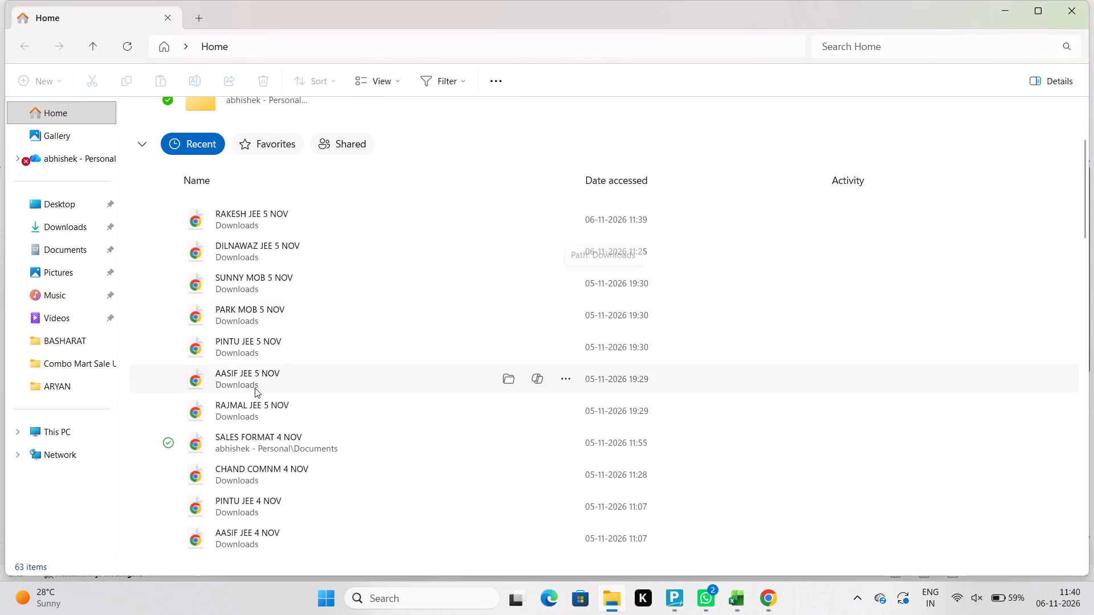
double_click(251, 416)
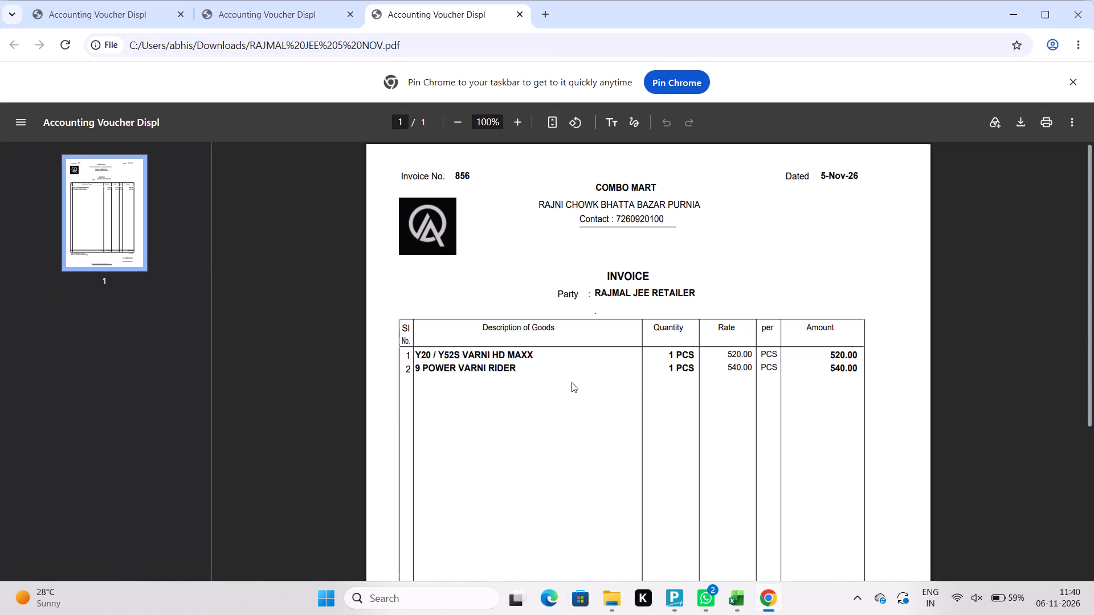
scroll(664, 442, "down", 5)
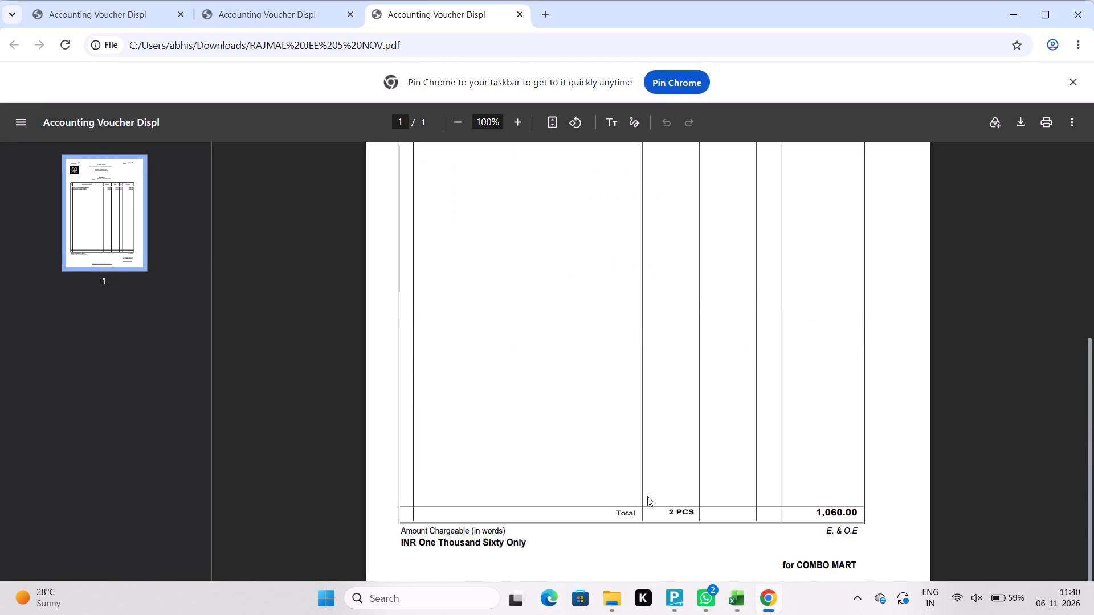
left_click(737, 602)
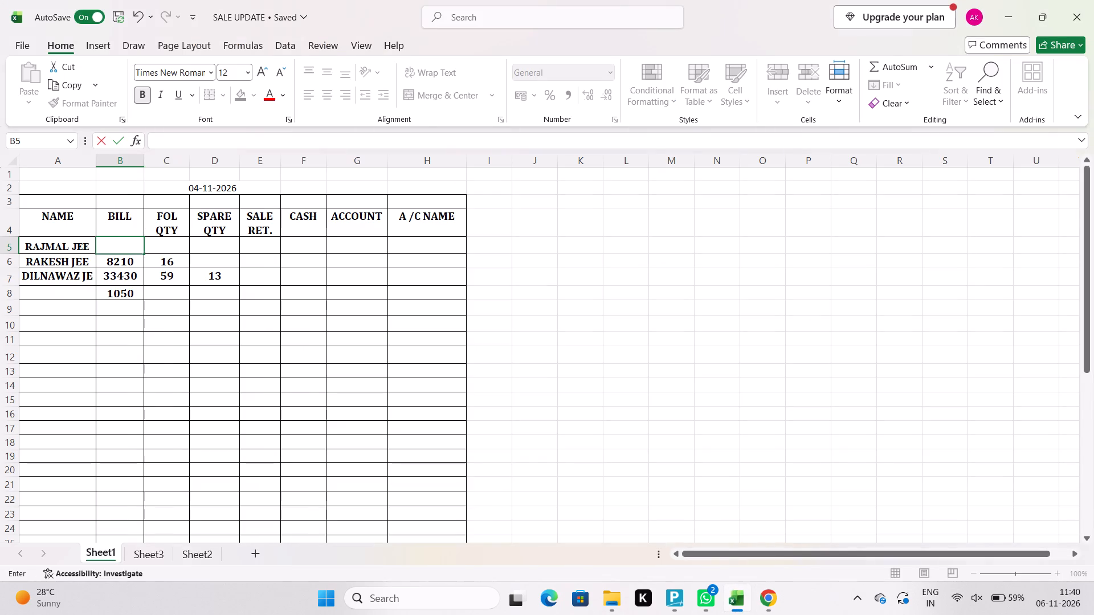
type("1060")
key("Right")
key("2")
key("Right")
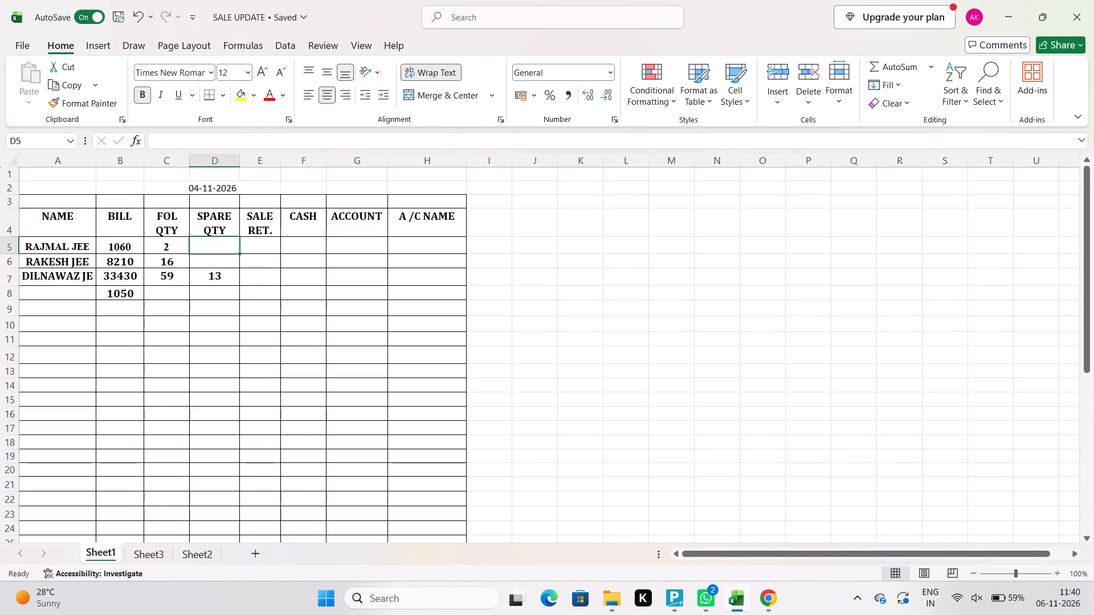
left_click(47, 293)
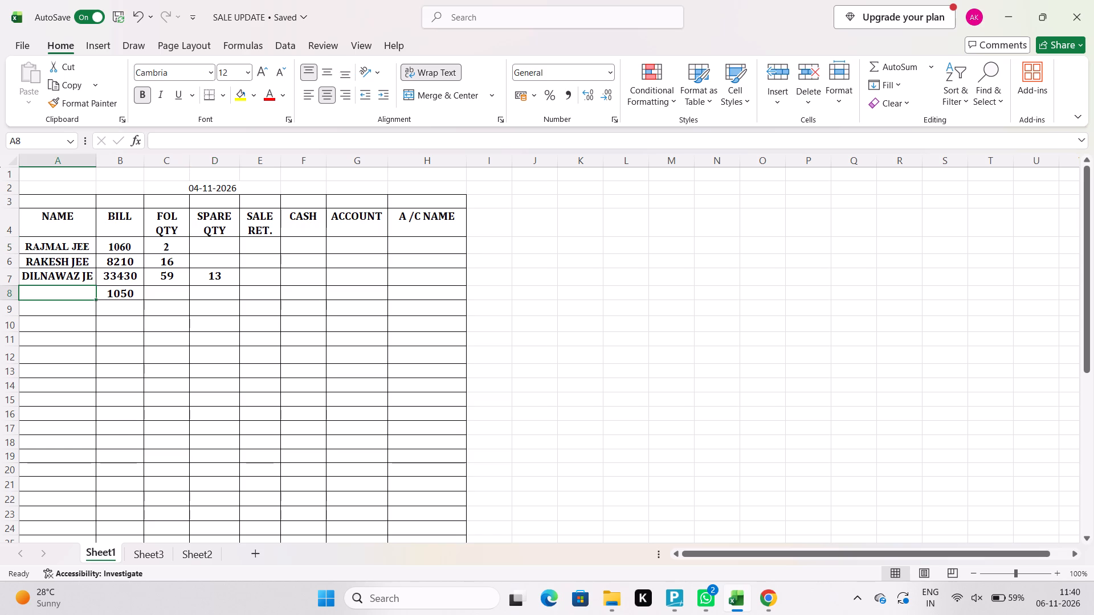
left_click(619, 599)
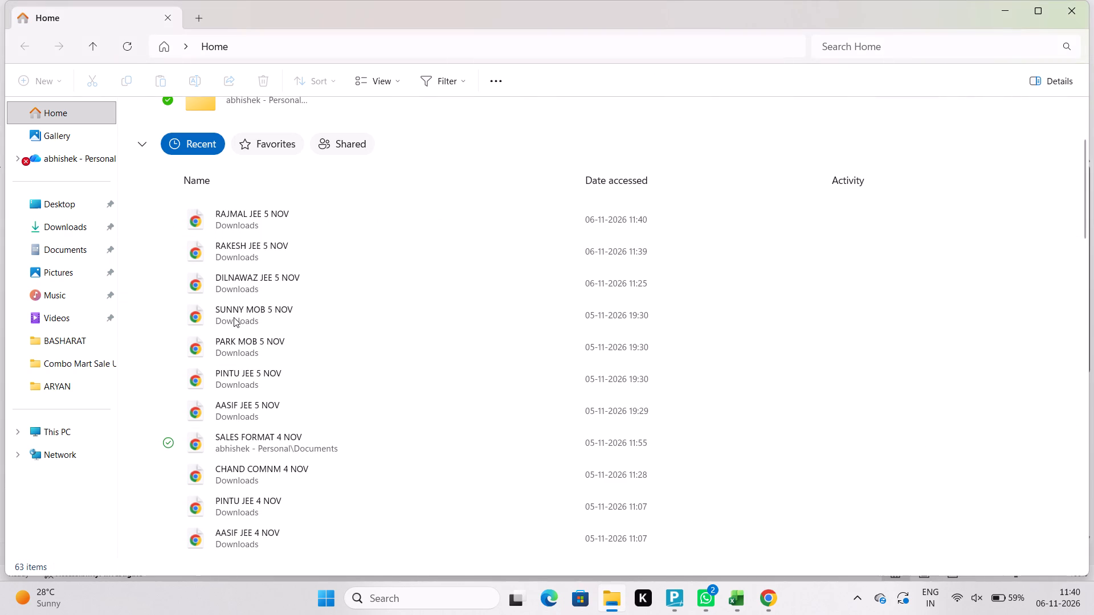
double_click(251, 411)
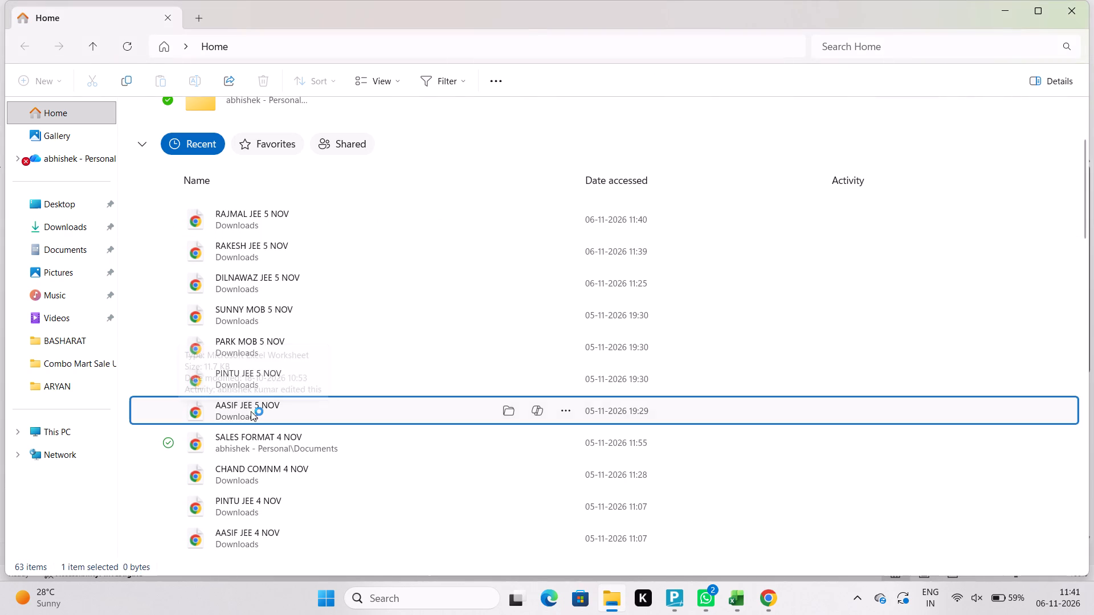
scroll(544, 408, "down", 5)
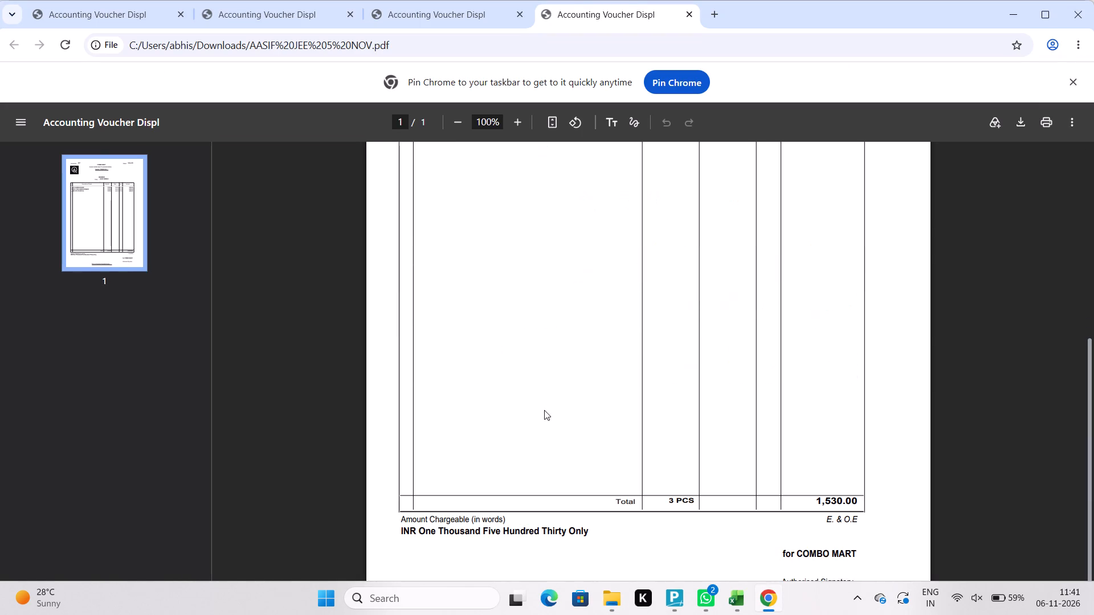
scroll(652, 352, "up", 5)
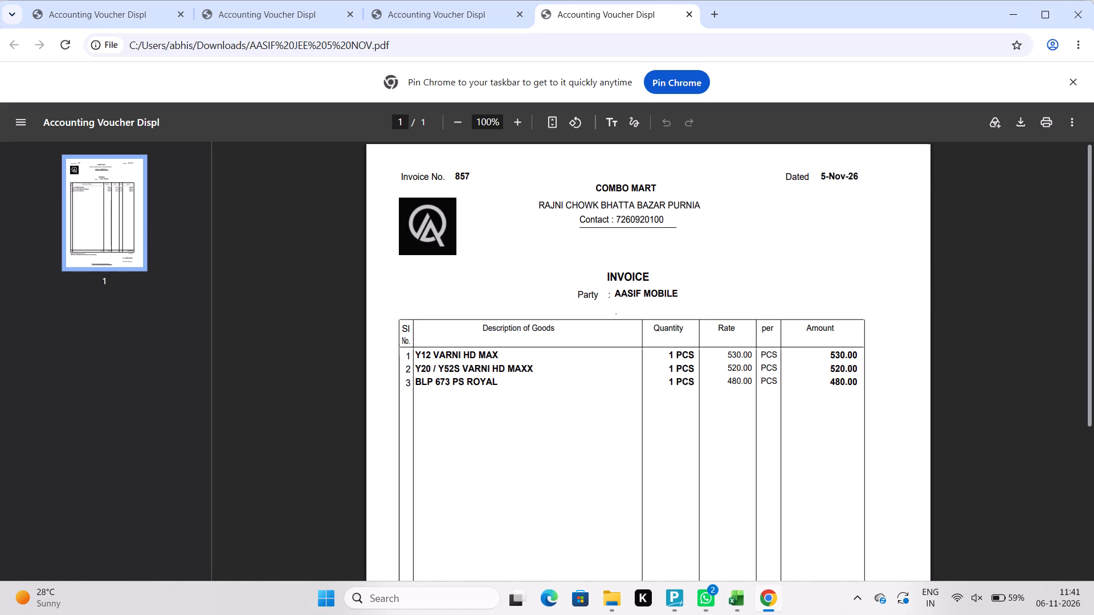
scroll(744, 440, "down", 5)
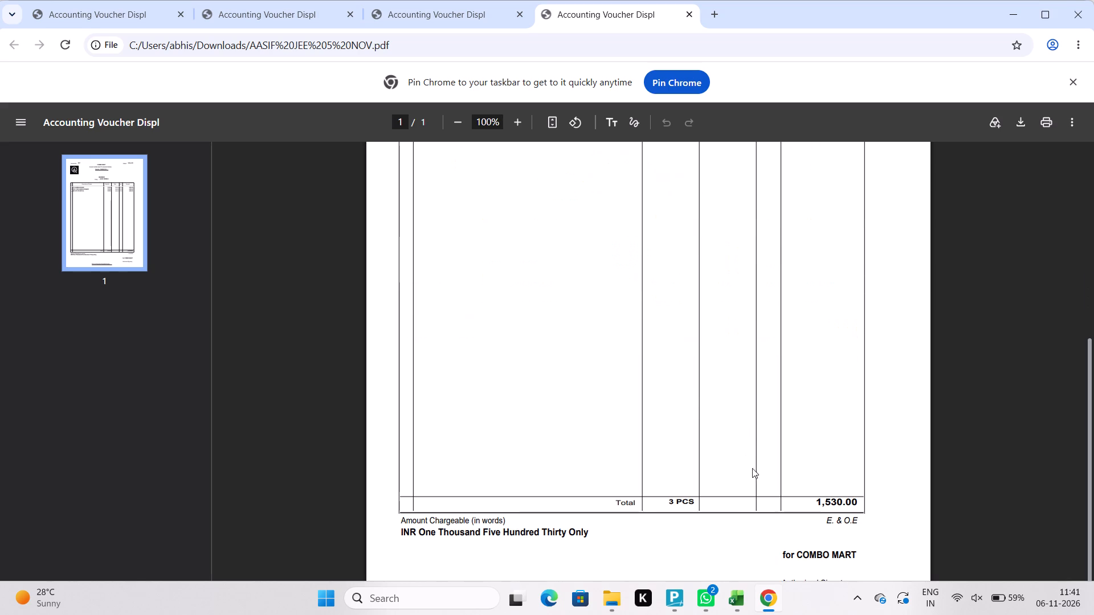
left_click(736, 600)
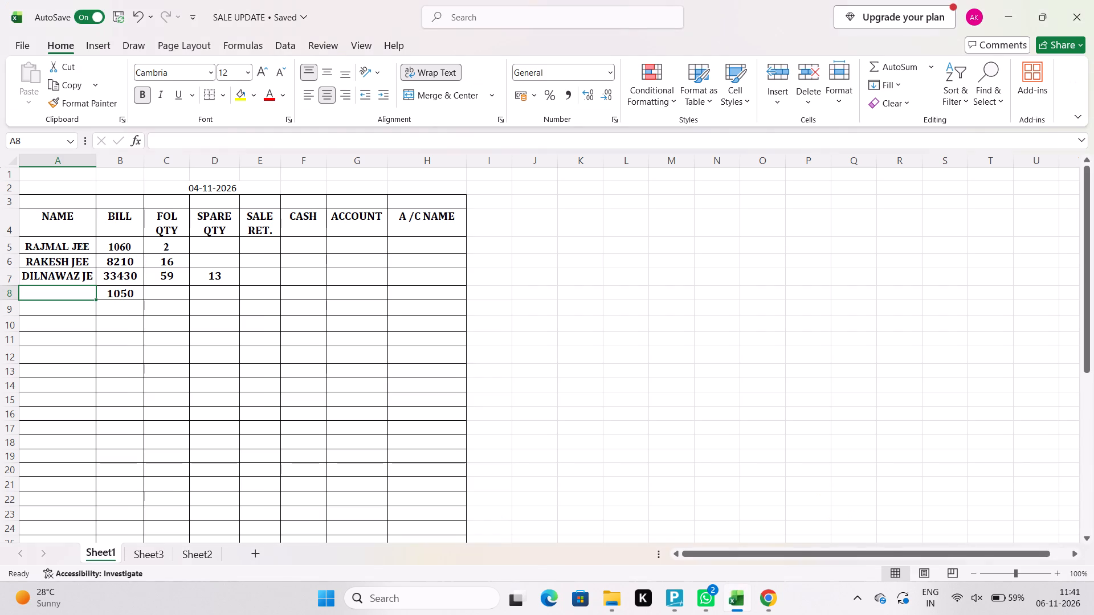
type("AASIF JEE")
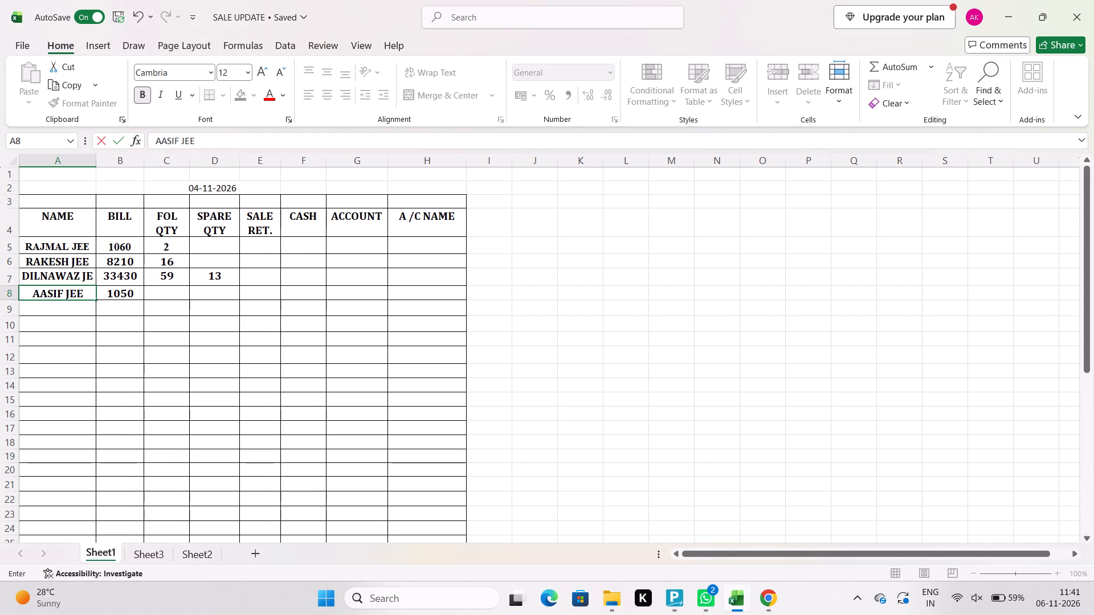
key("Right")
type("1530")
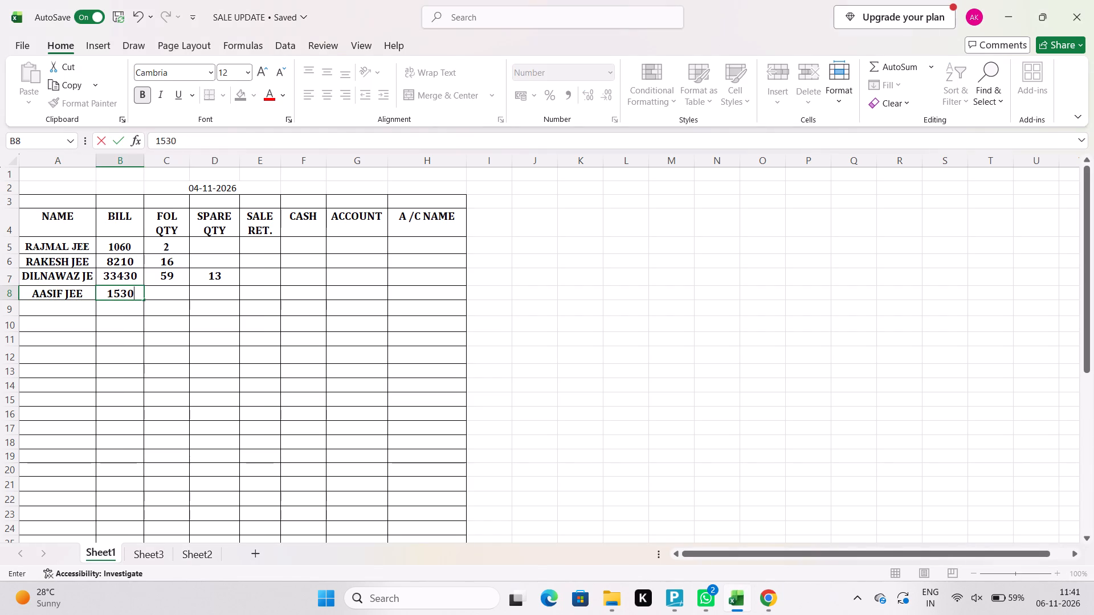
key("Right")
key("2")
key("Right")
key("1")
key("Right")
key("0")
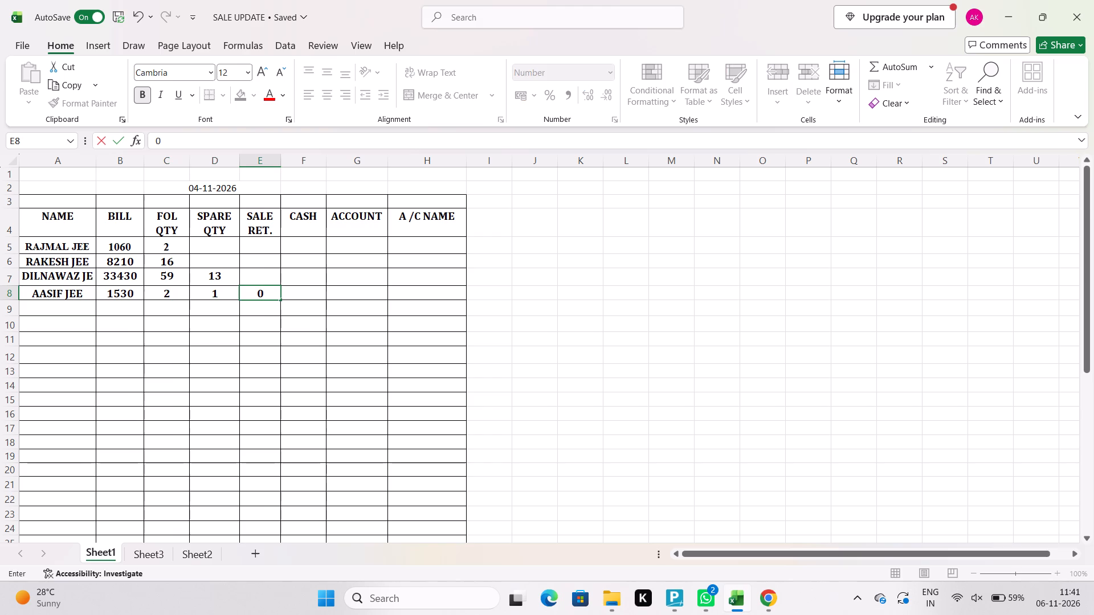
left_click(71, 309)
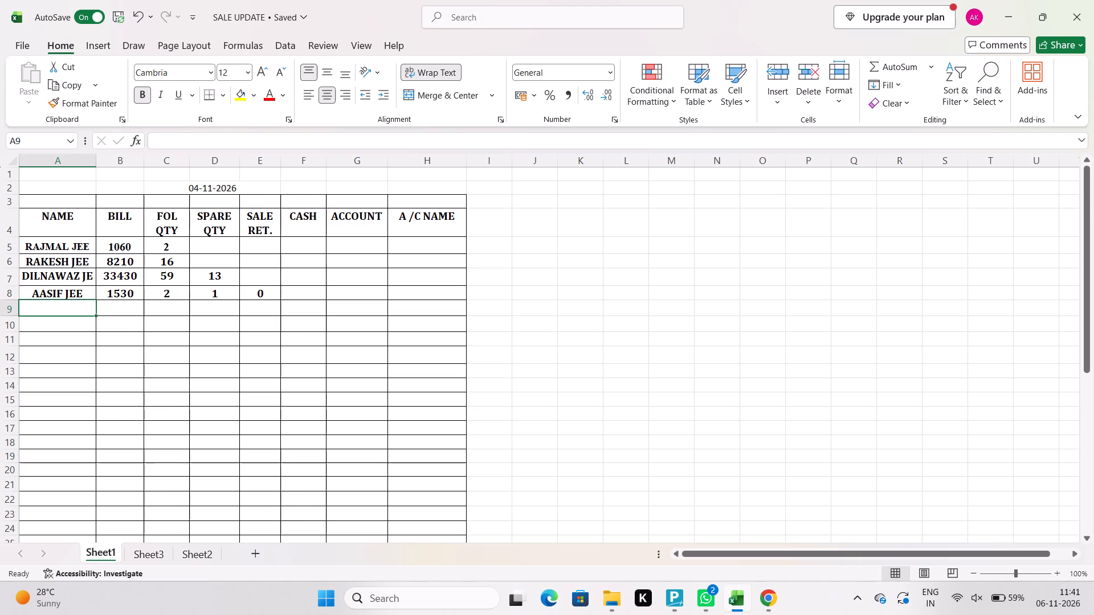
left_click(608, 605)
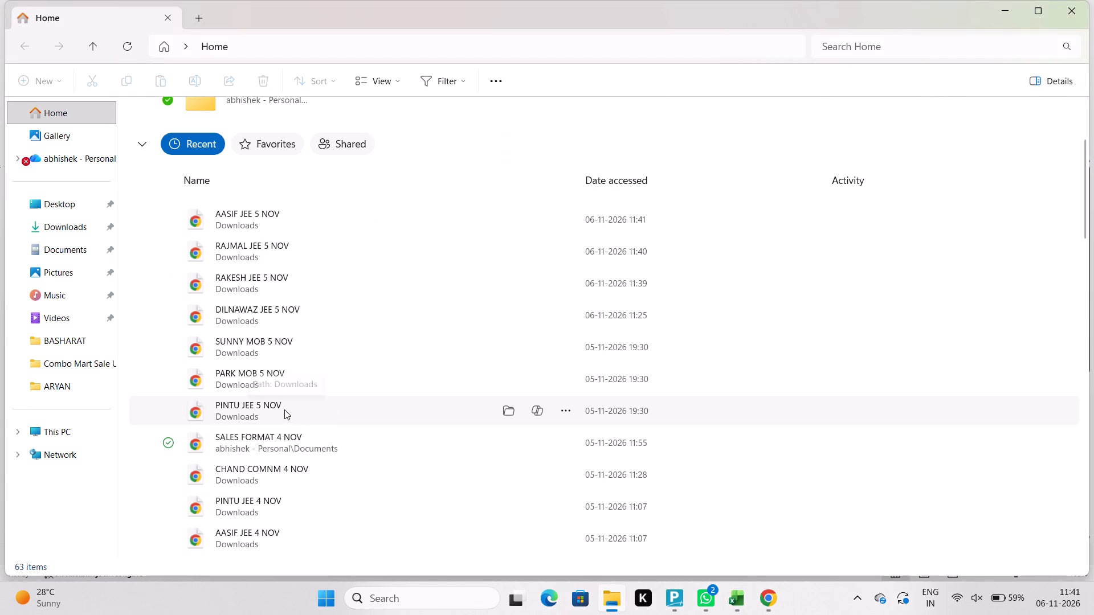
double_click(284, 409)
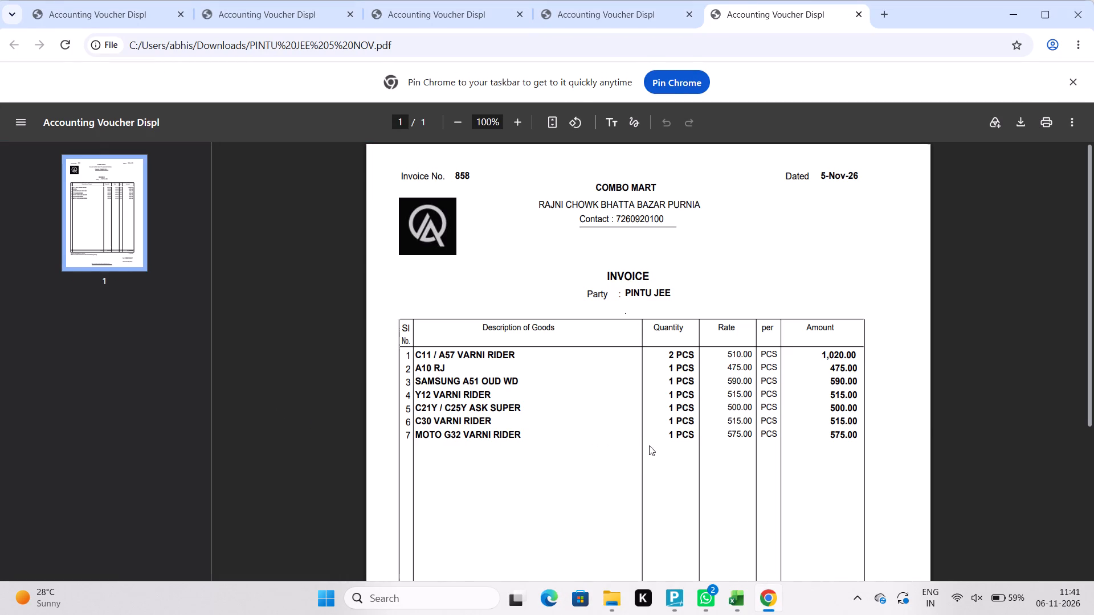
scroll(654, 446, "down", 1)
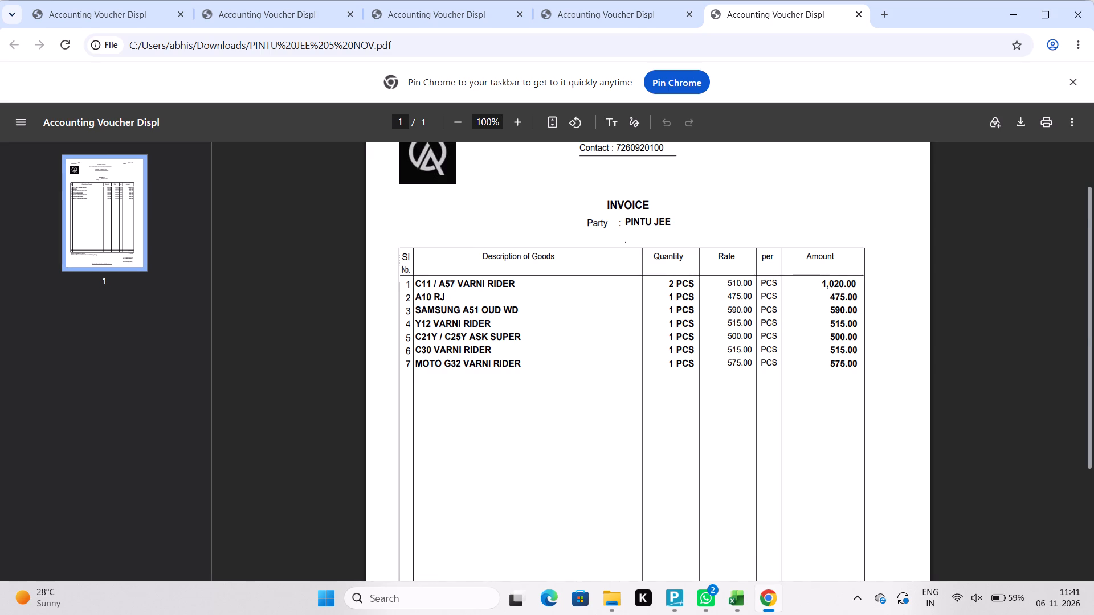
scroll(665, 362, "down", 6)
scroll(651, 359, "up", 3)
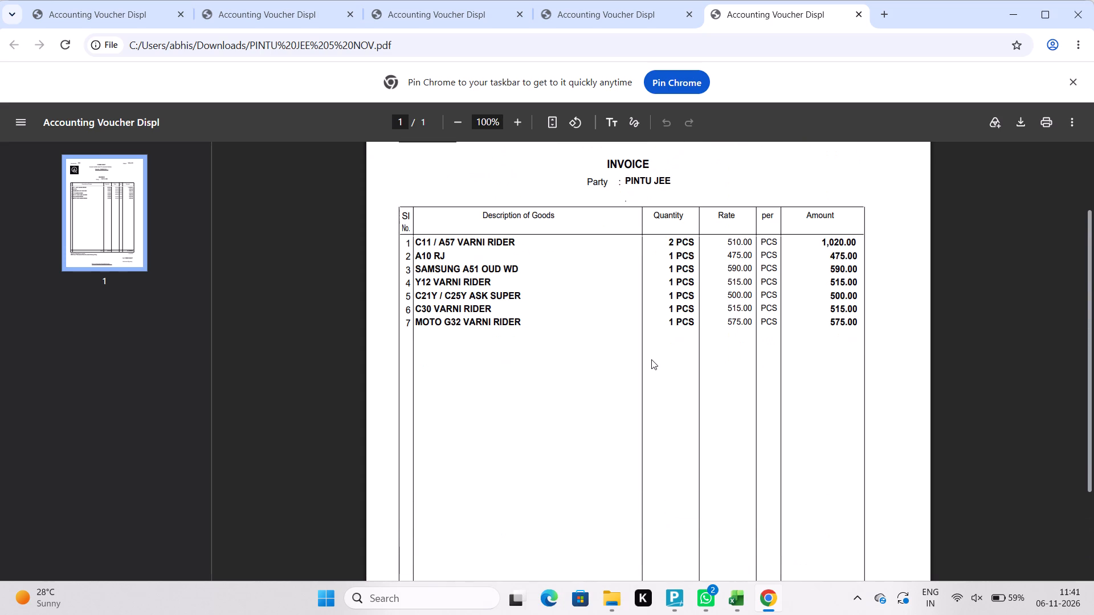
scroll(651, 359, "down", 4)
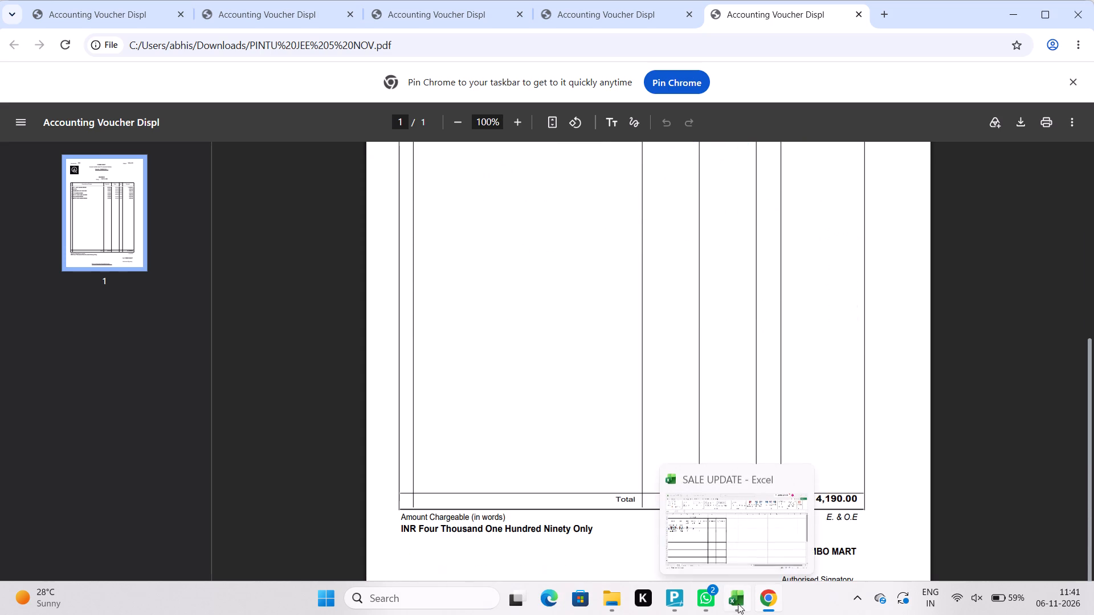
scroll(725, 408, "up", 3)
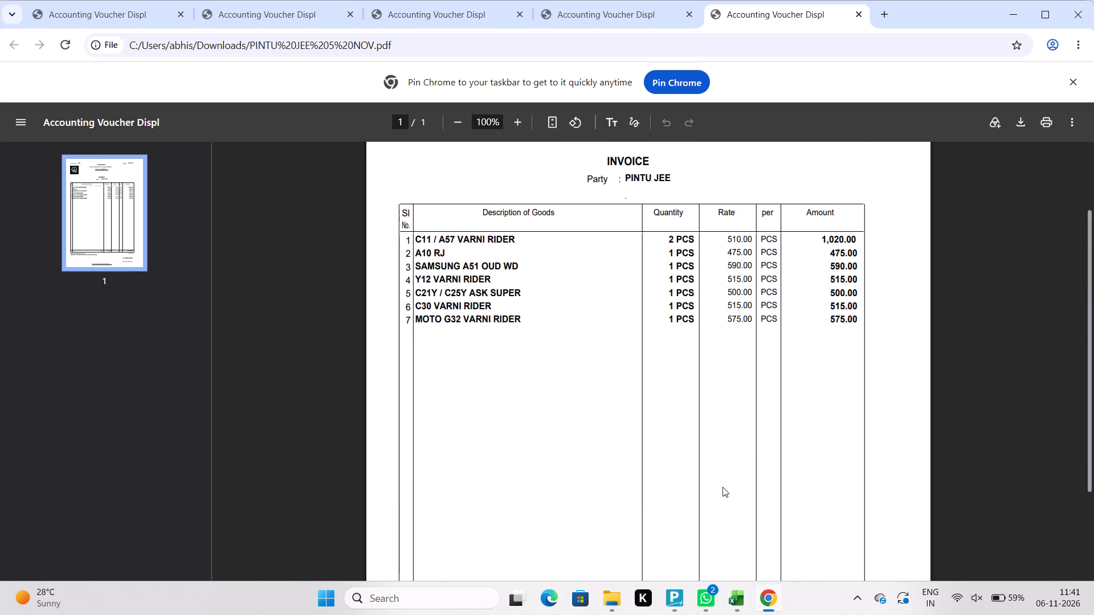
scroll(721, 498, "down", 6)
left_click(738, 604)
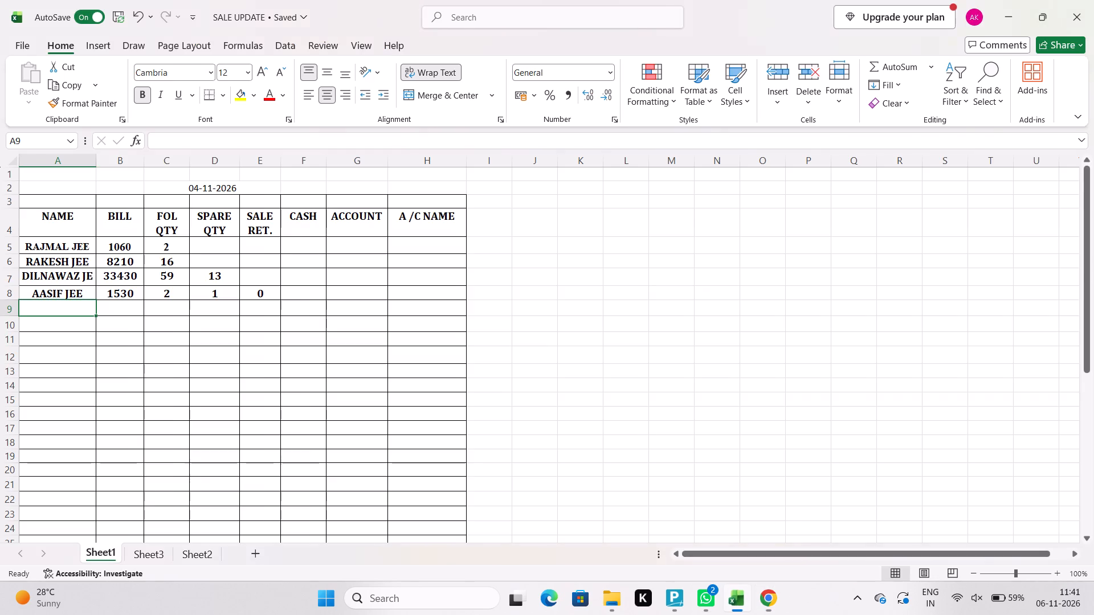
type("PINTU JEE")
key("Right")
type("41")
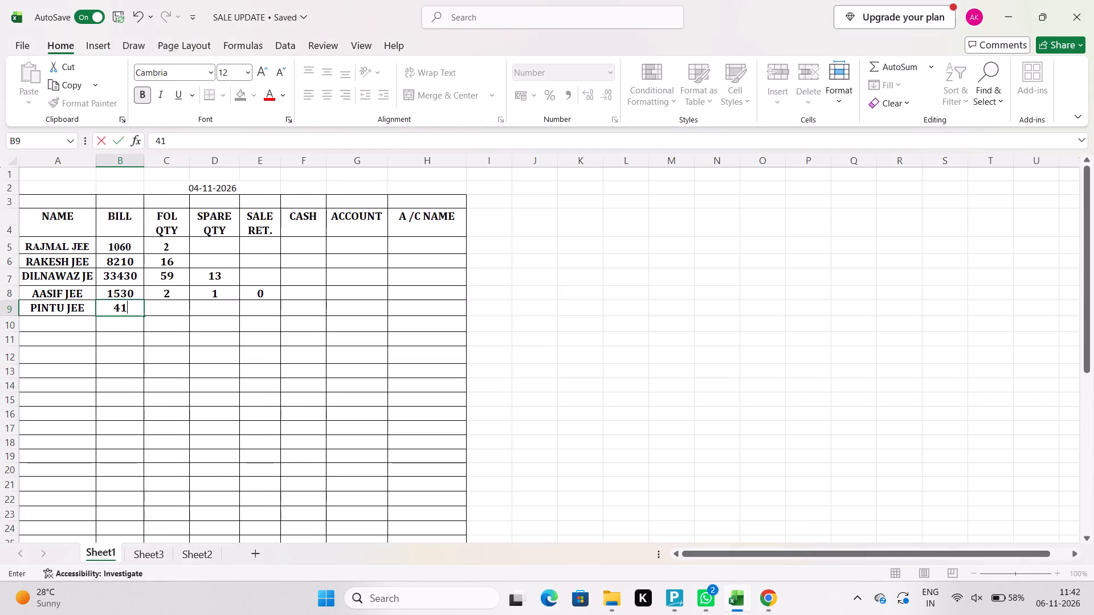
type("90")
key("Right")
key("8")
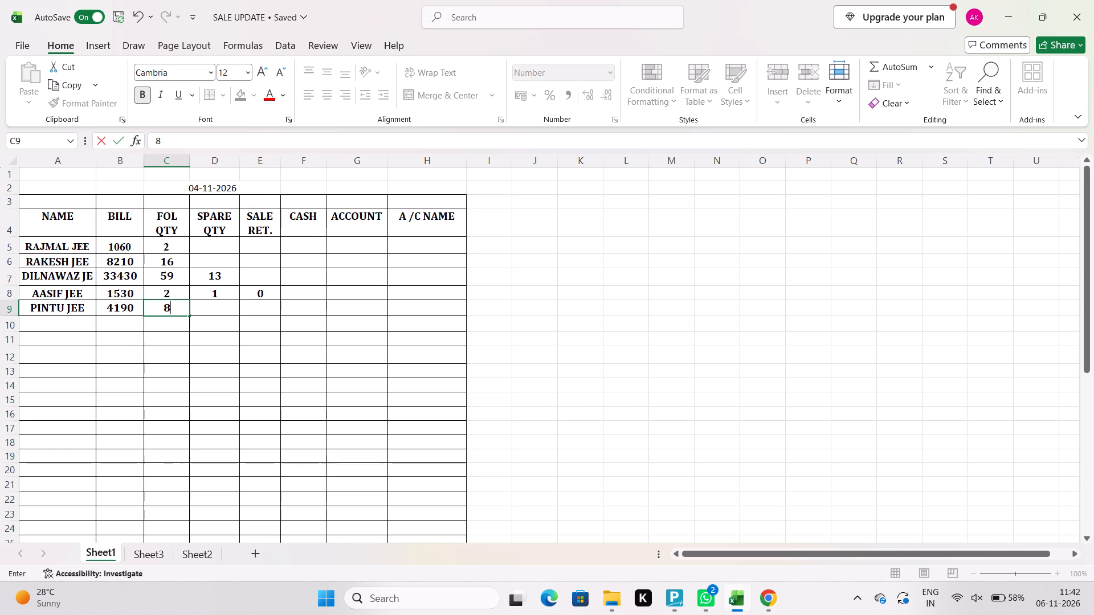
Open the PARK MOB 5 NOV invoice and fill Excel row 10 with PARK MOB, BILL 100, FOL QTY 0, SPARE QTY 1 and SALE RET. 0.
left_click(48, 321)
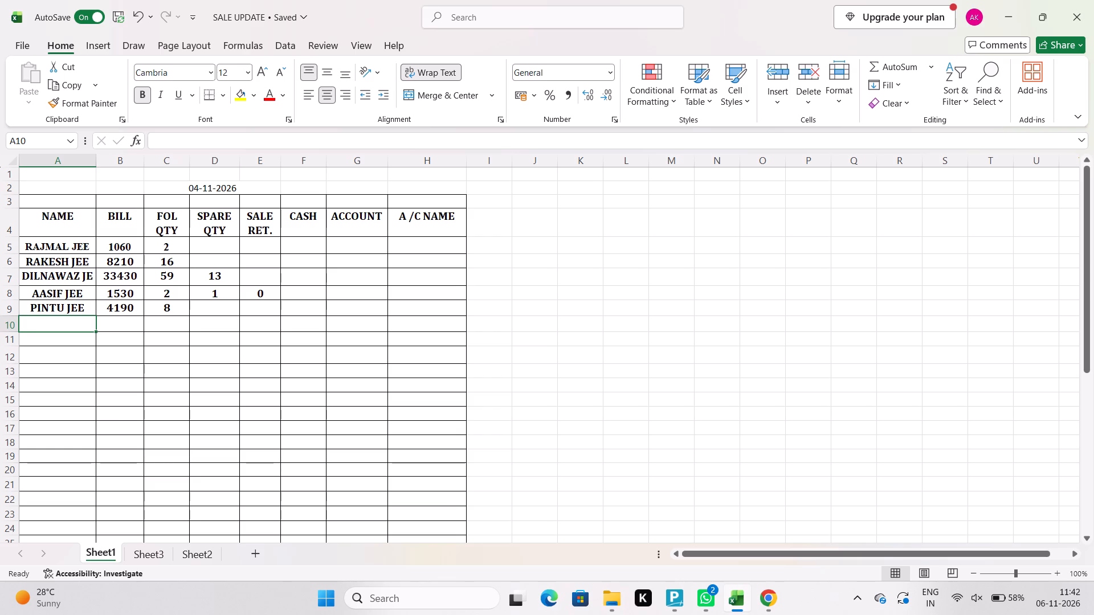
left_click(613, 601)
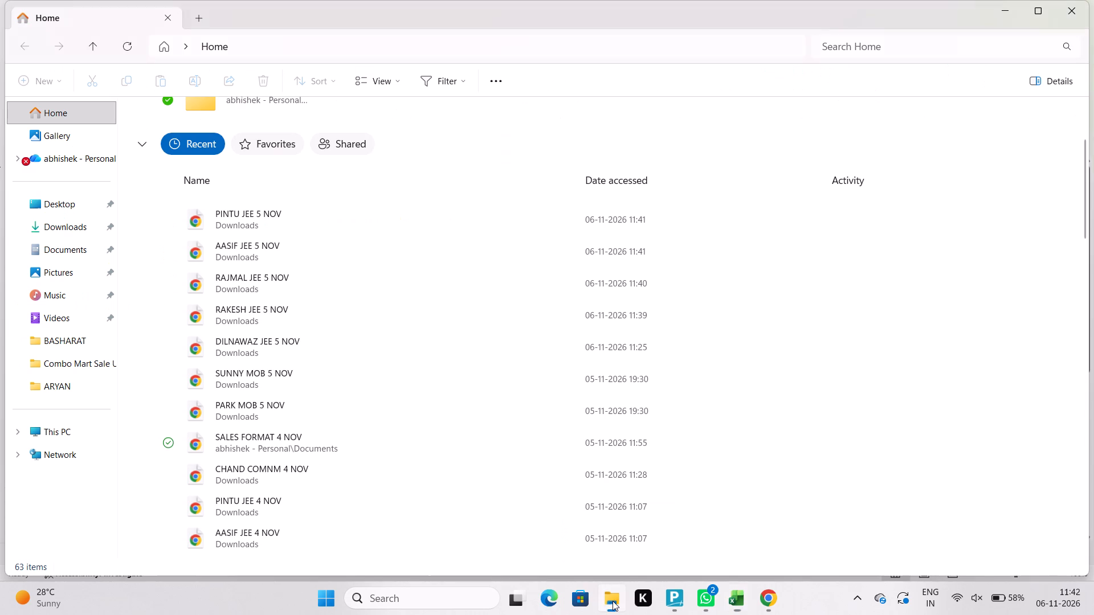
double_click(244, 413)
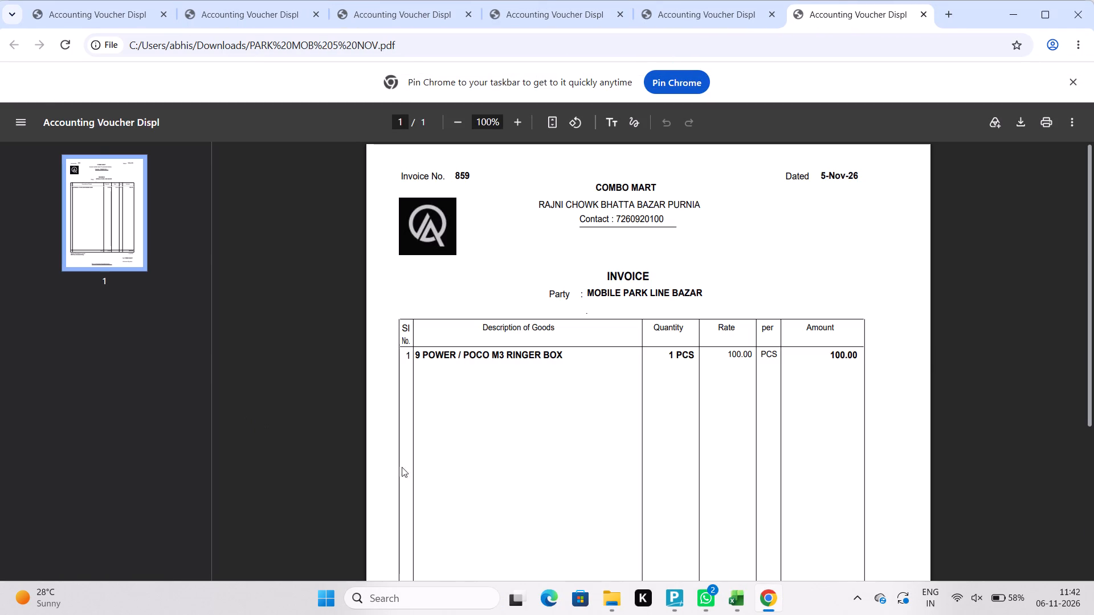
left_click(740, 608)
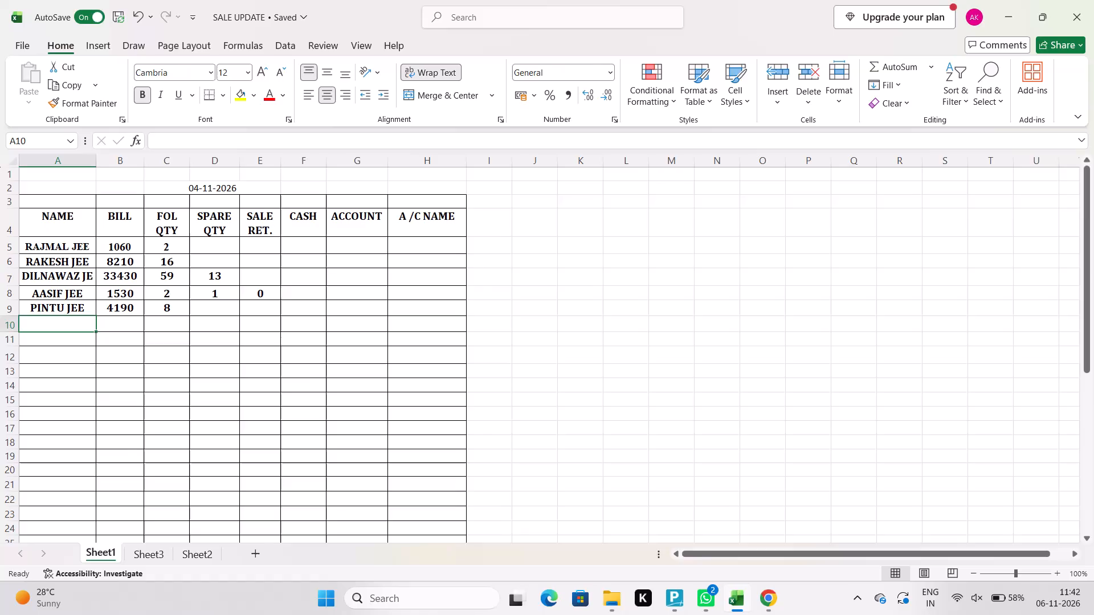
type("PARK MOB")
key("space")
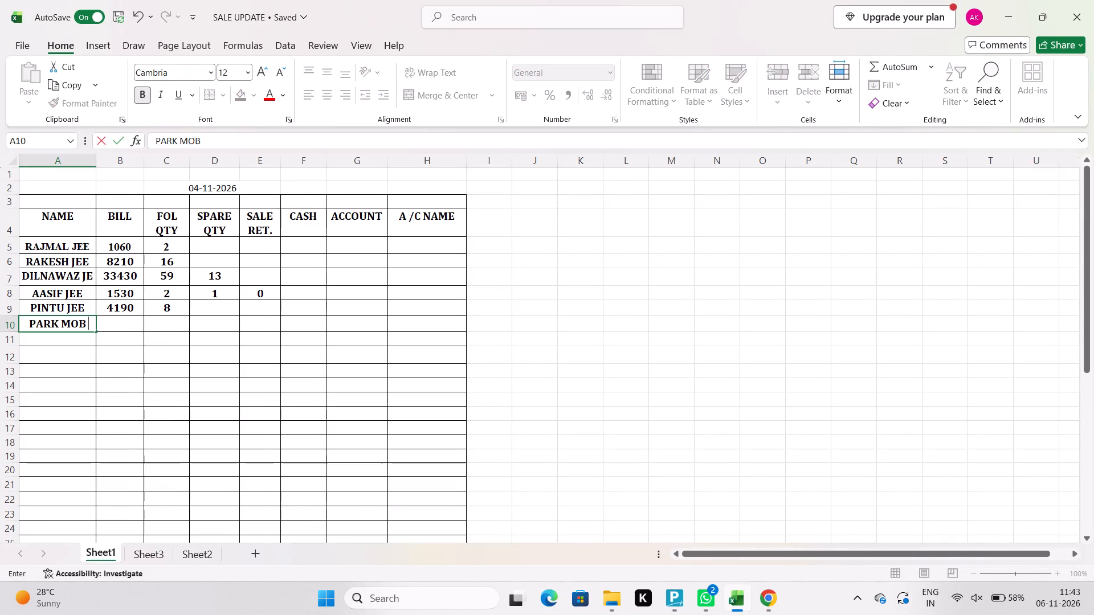
key("Right")
type("100")
key("Right")
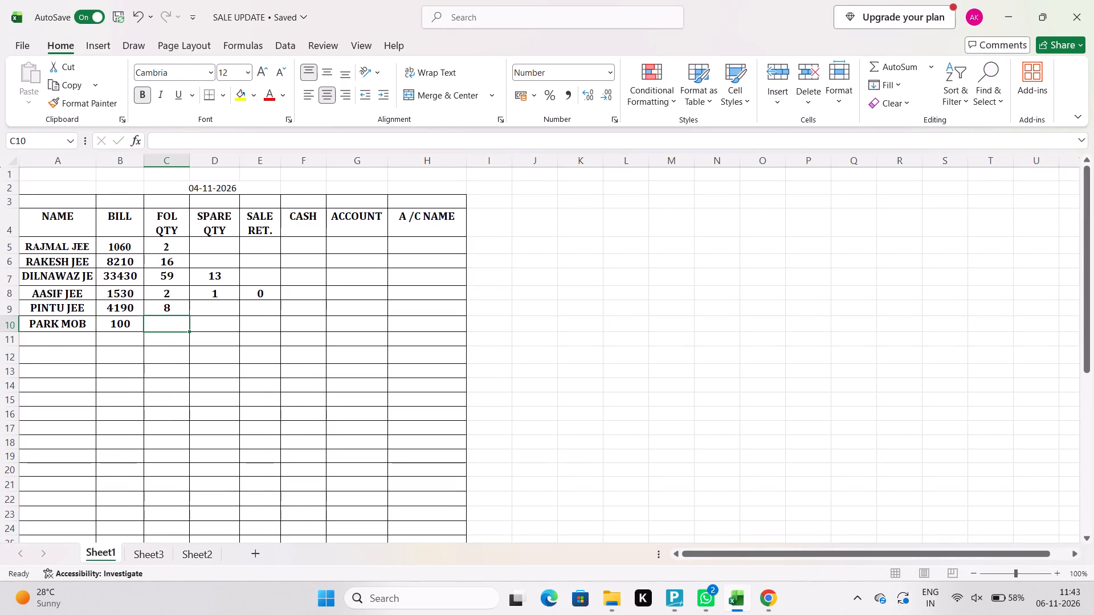
key("0")
key("Right")
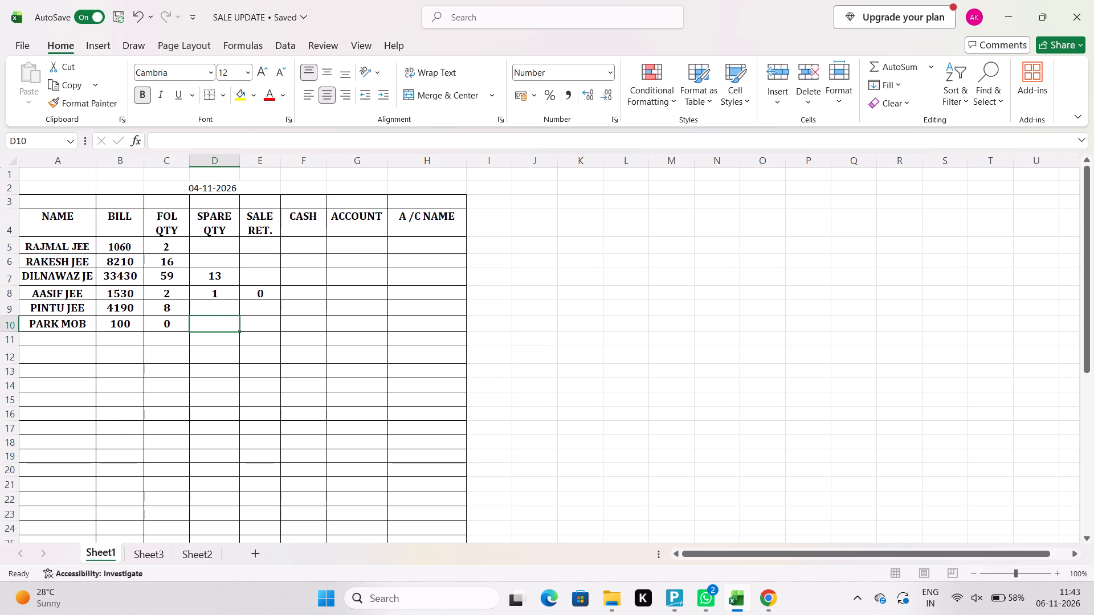
key("1")
key("Right")
key("0")
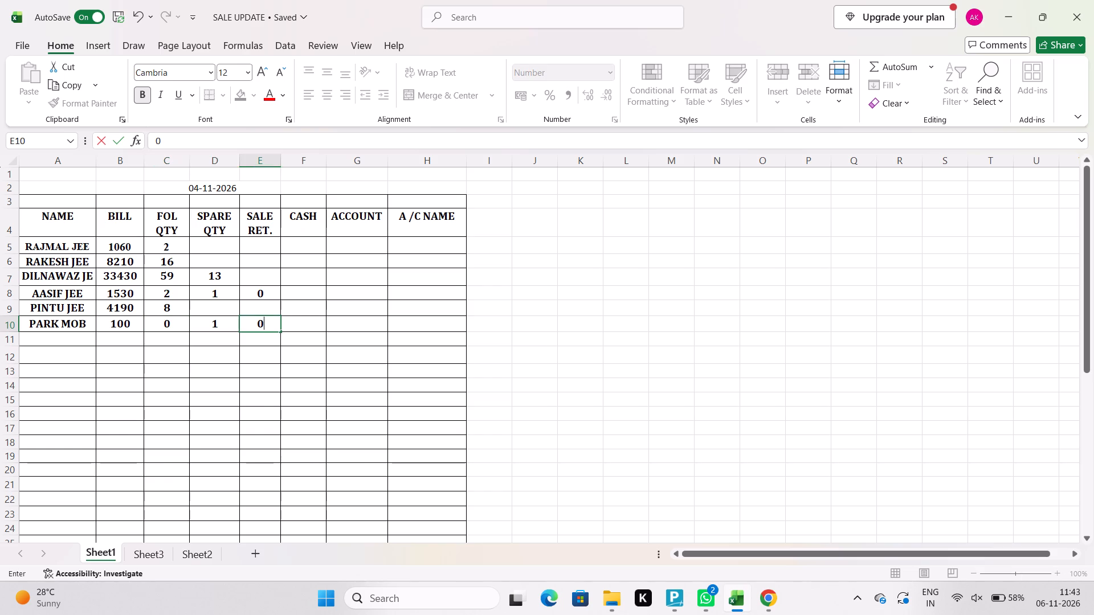
Open the SUNNY MOB 5 NOV invoice and fill row 11 of the Excel sales table with SUNNY MOB, BILL 630 and FOL QTY 1.
left_click(63, 332)
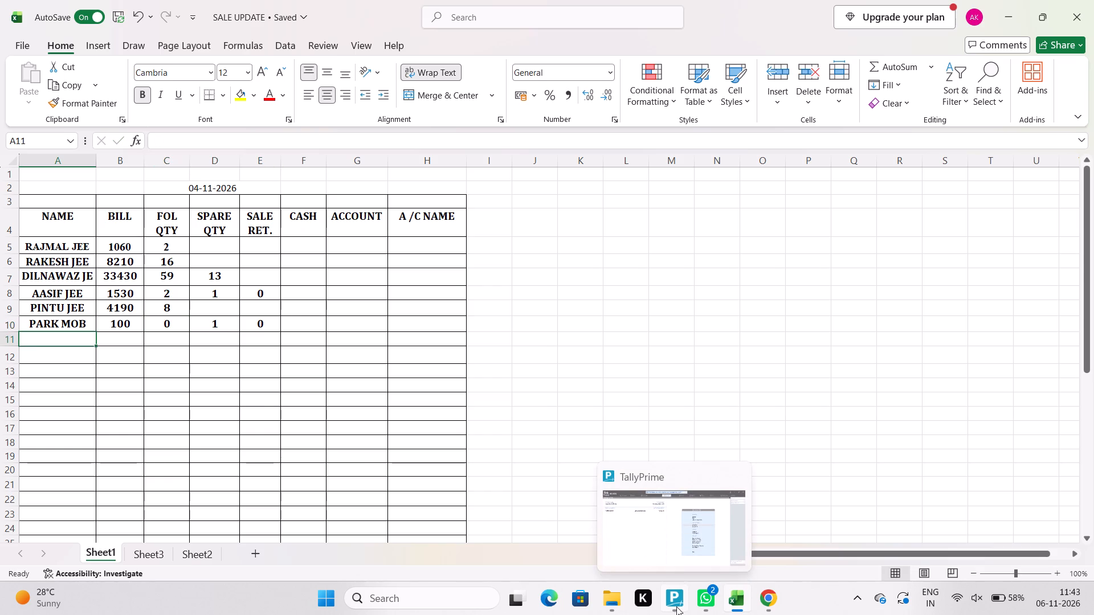
left_click(615, 599)
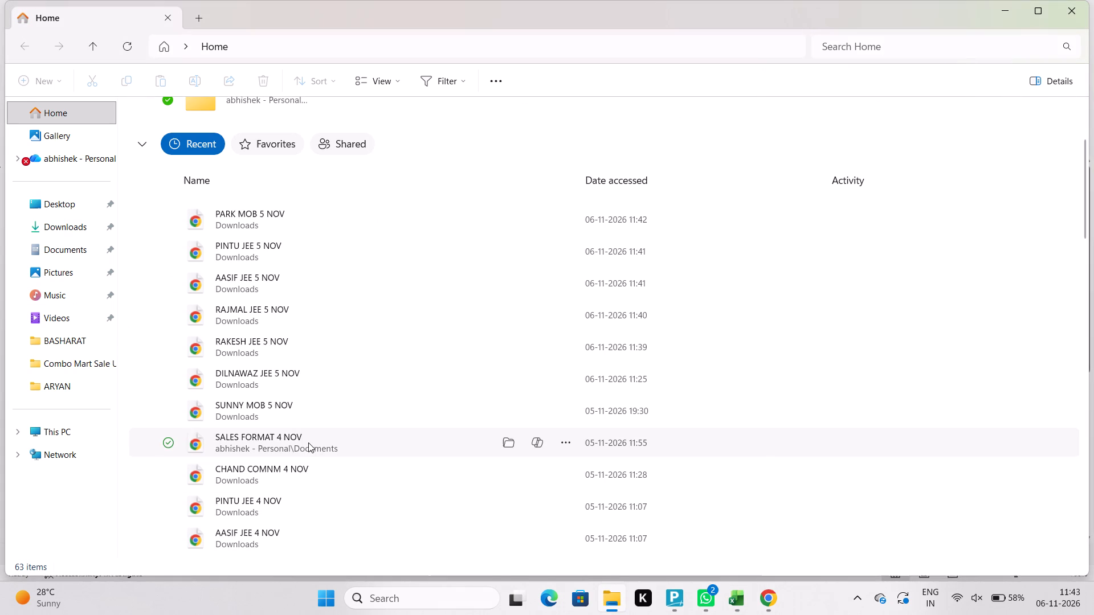
double_click(277, 403)
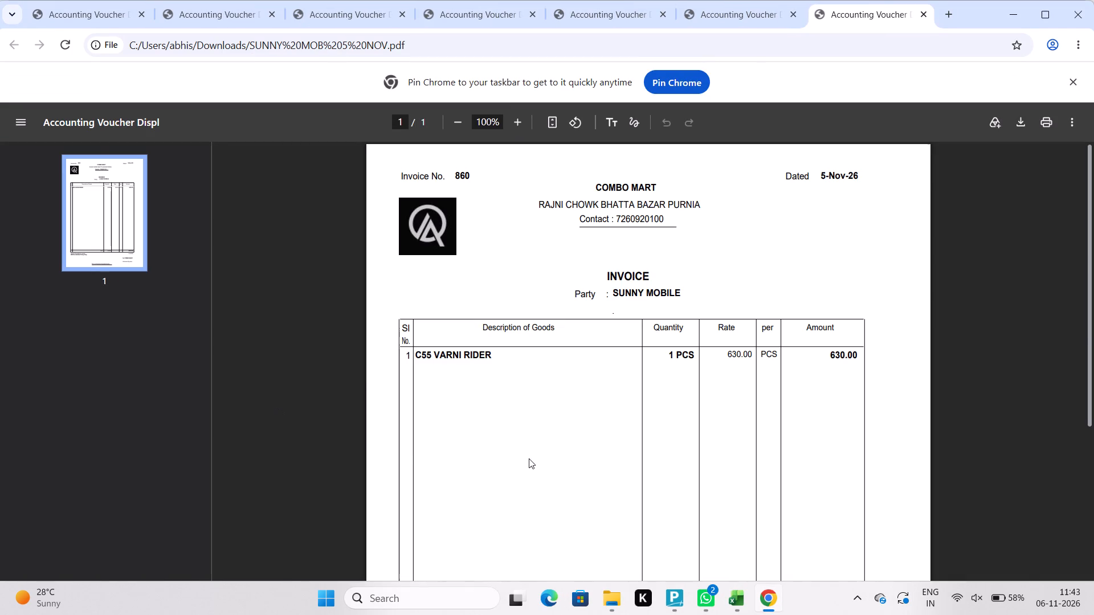
scroll(531, 461, "down", 5)
left_click(726, 604)
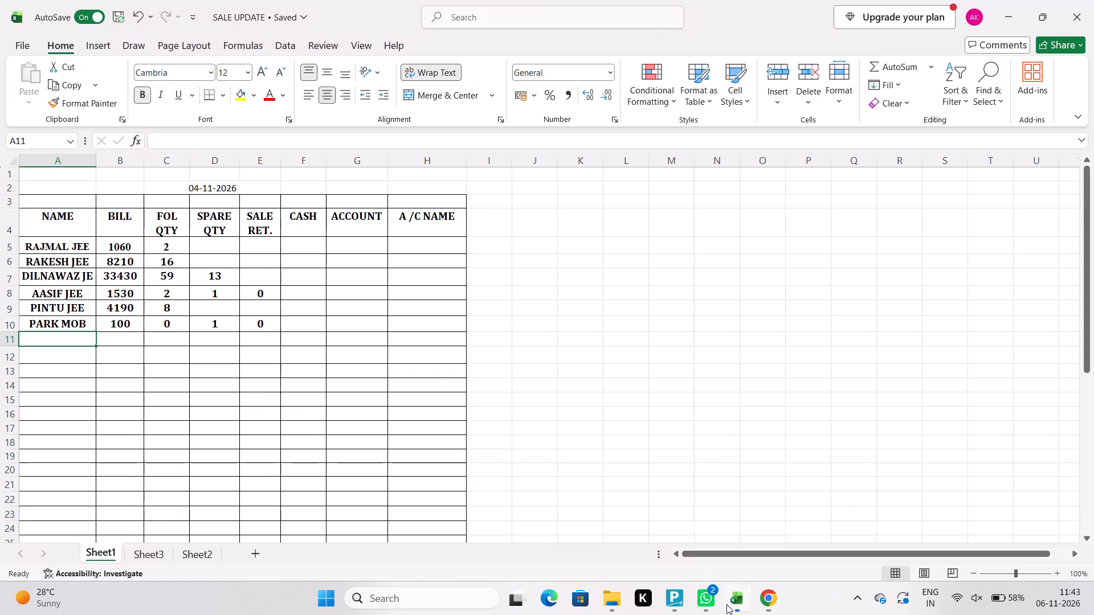
type("SUNNY MOB")
key("space")
key("Right")
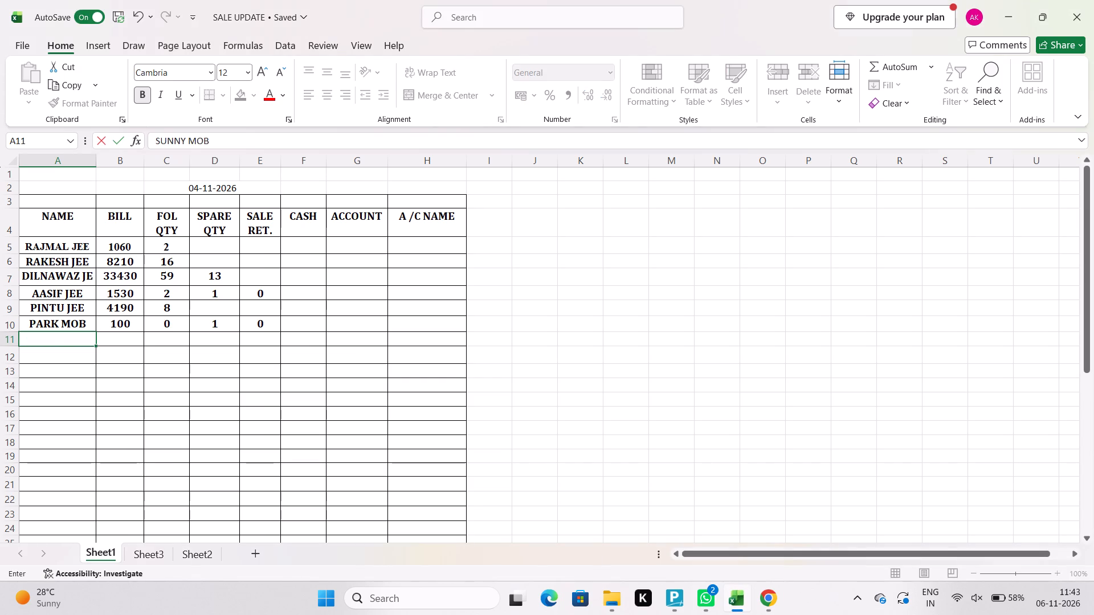
type("630")
key("Right")
key("1")
key("Right")
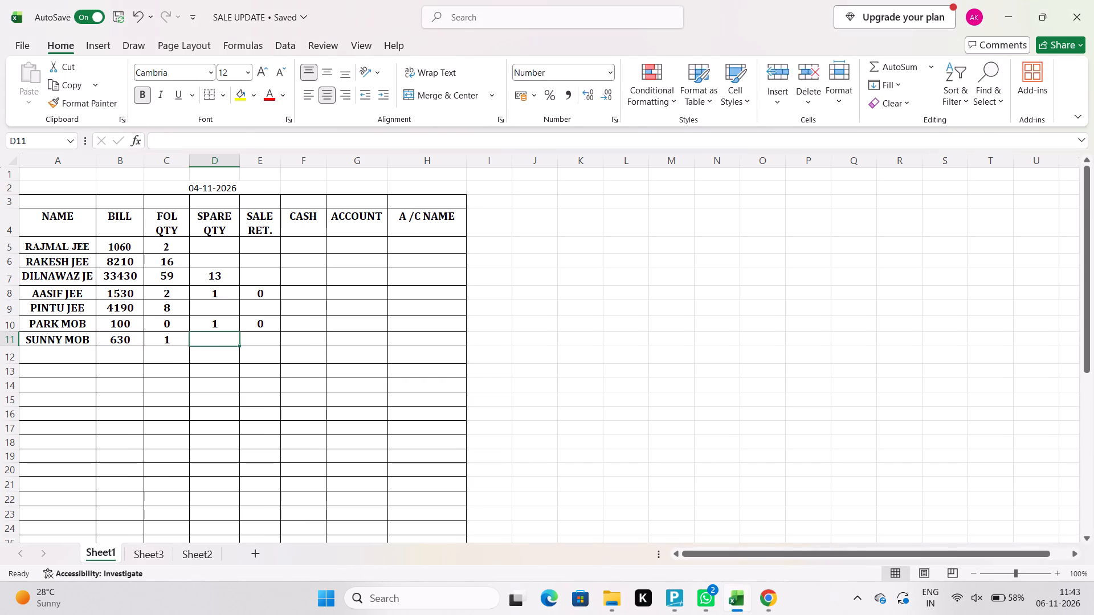
Enter SPARE QTY 0 for SUNNY MOB in row 11.
key("0")
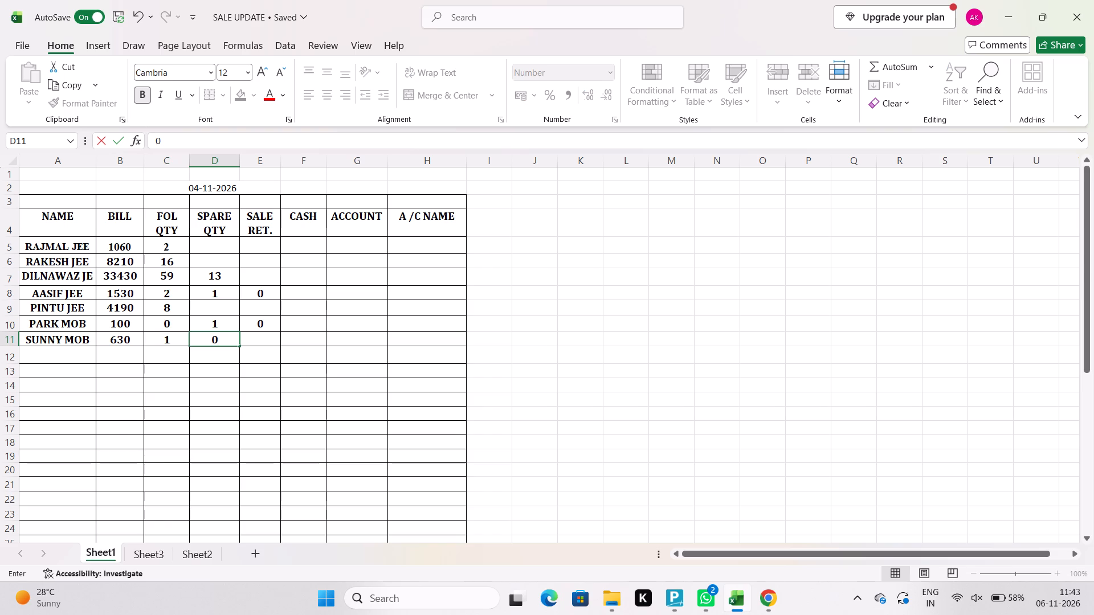
left_click(59, 354)
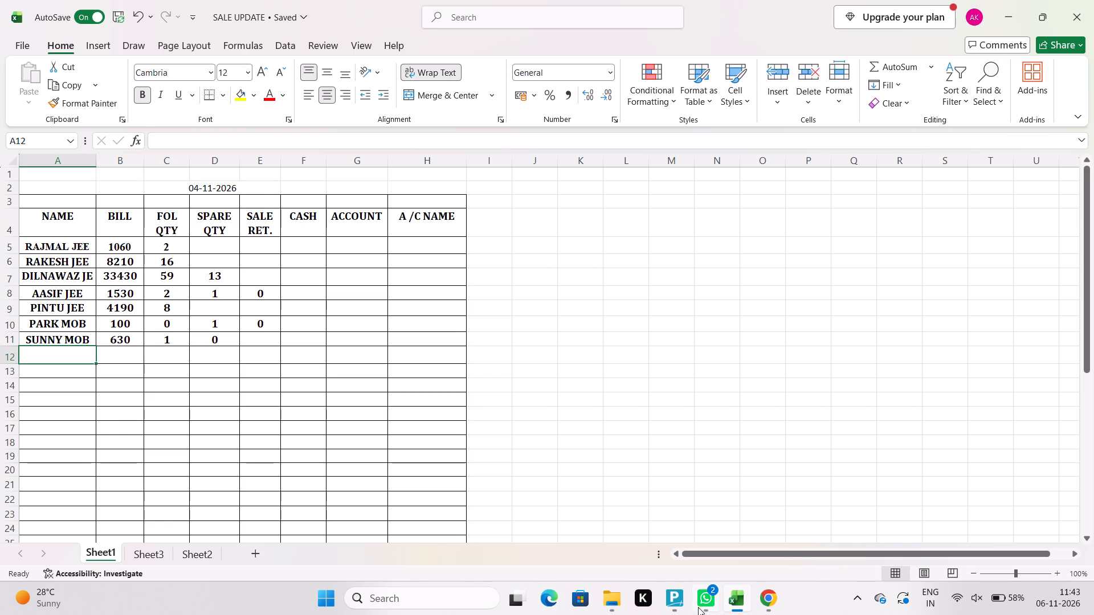
Look through the recent files in File Explorer for any remaining 5 NOV customer invoices.
left_click(615, 595)
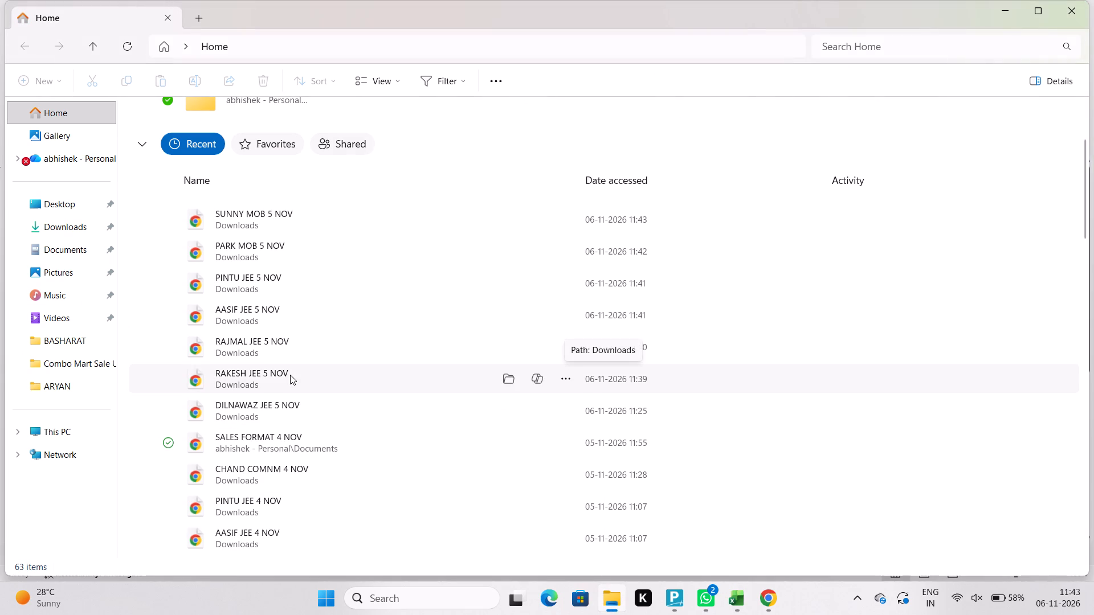
scroll(285, 370, "down", 2)
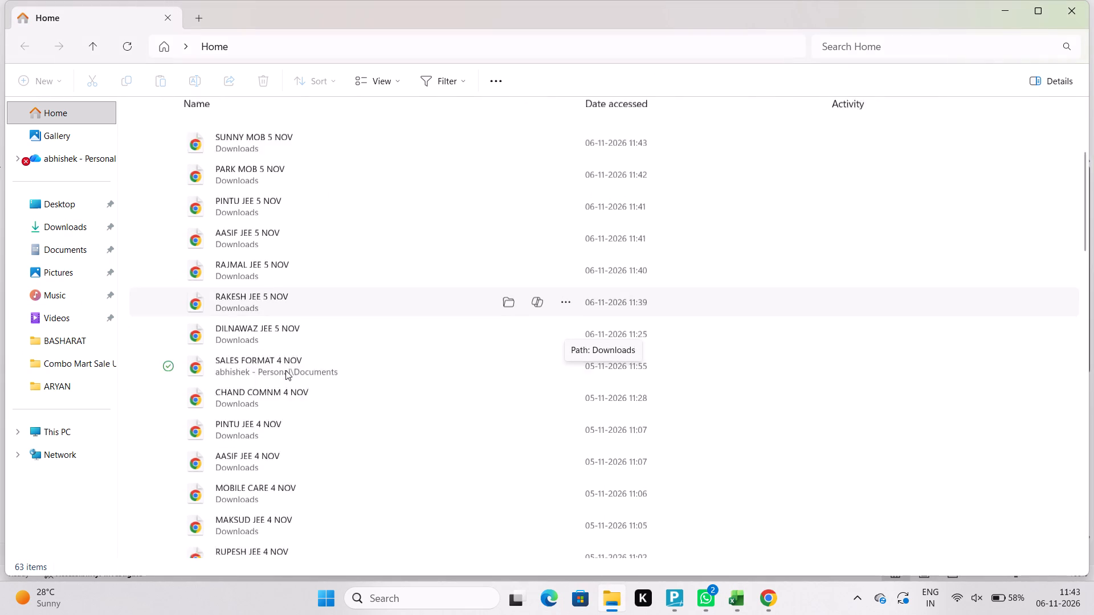
scroll(285, 370, "down", 4)
scroll(285, 370, "up", 1)
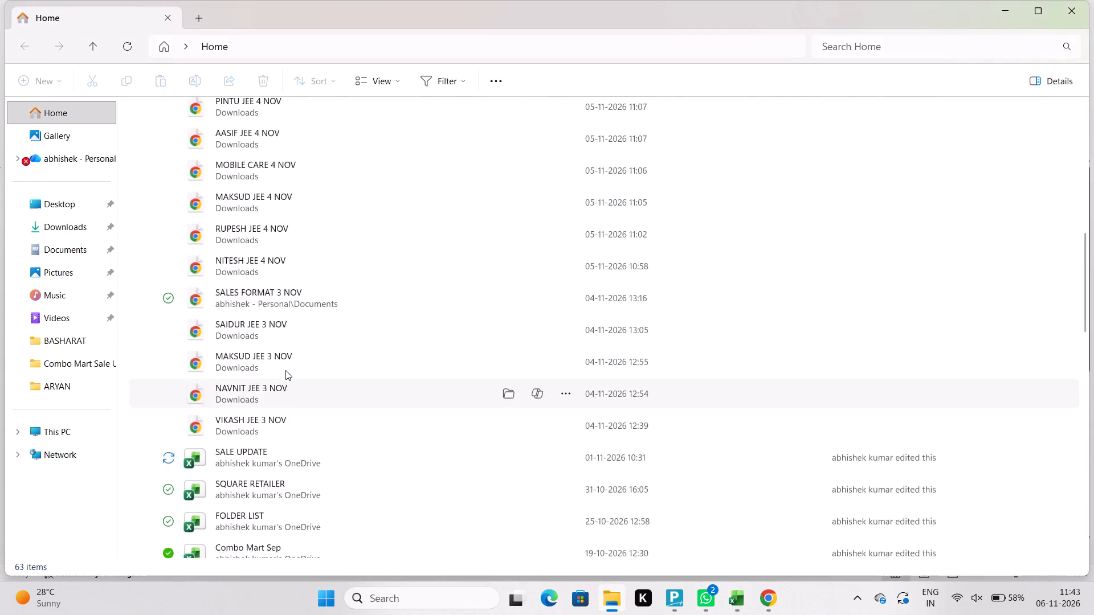
scroll(285, 370, "up", 7)
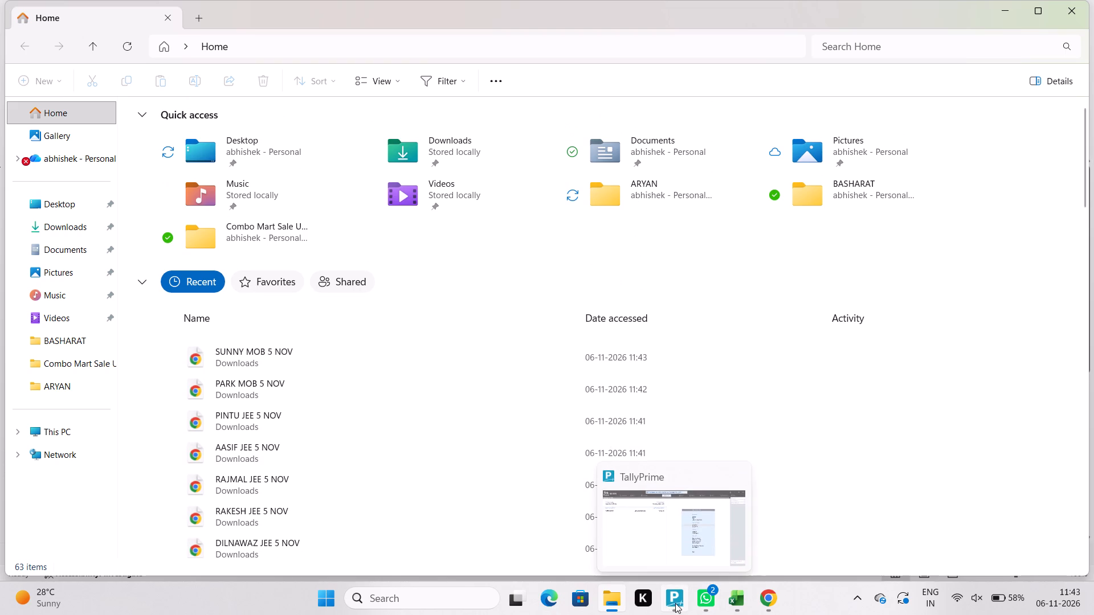
left_click(743, 604)
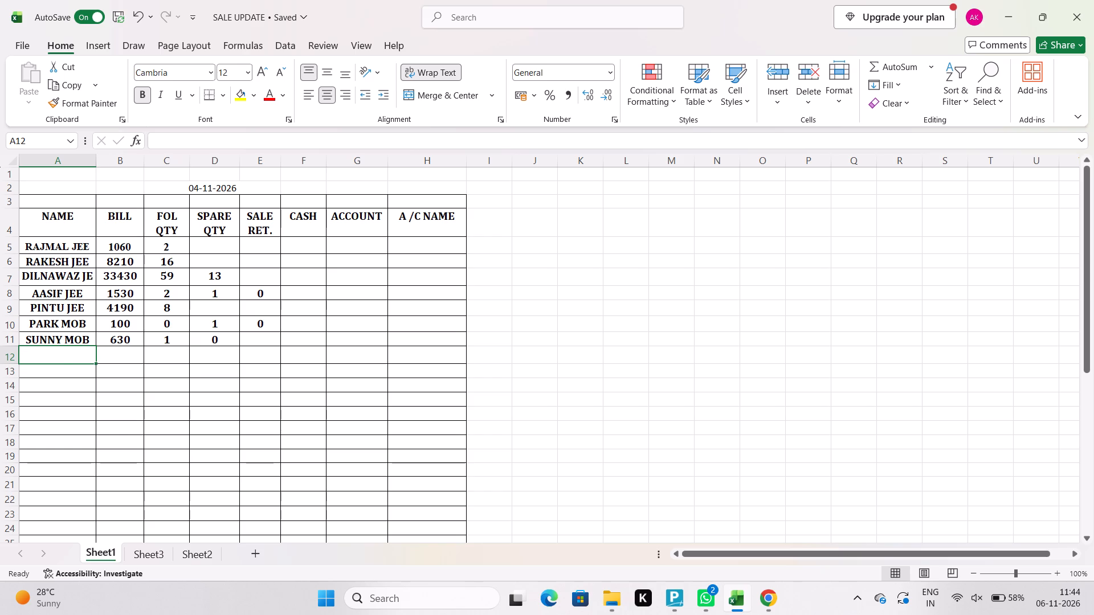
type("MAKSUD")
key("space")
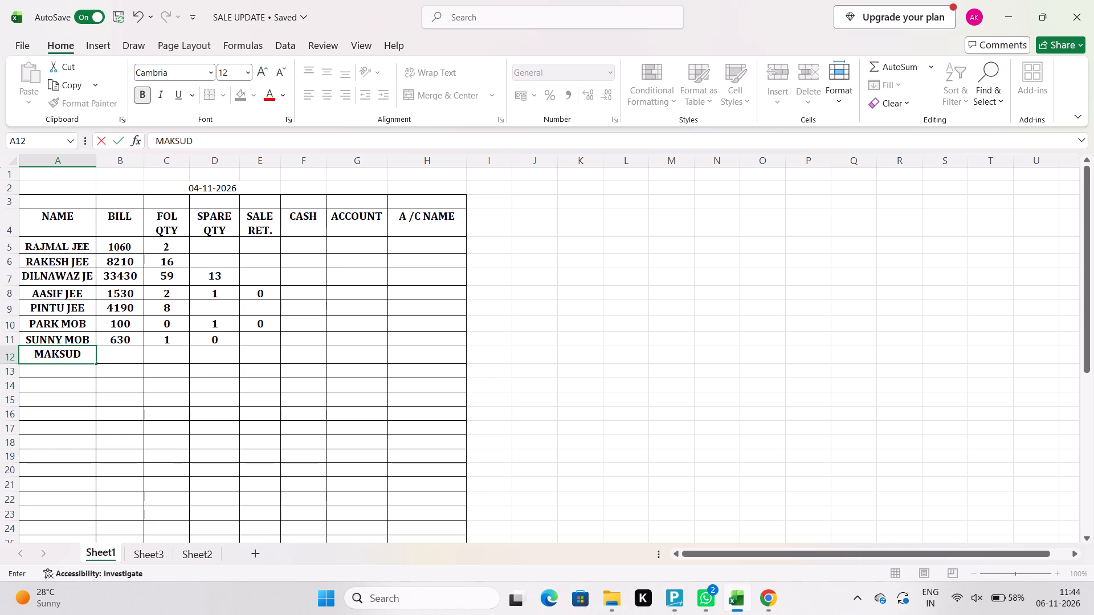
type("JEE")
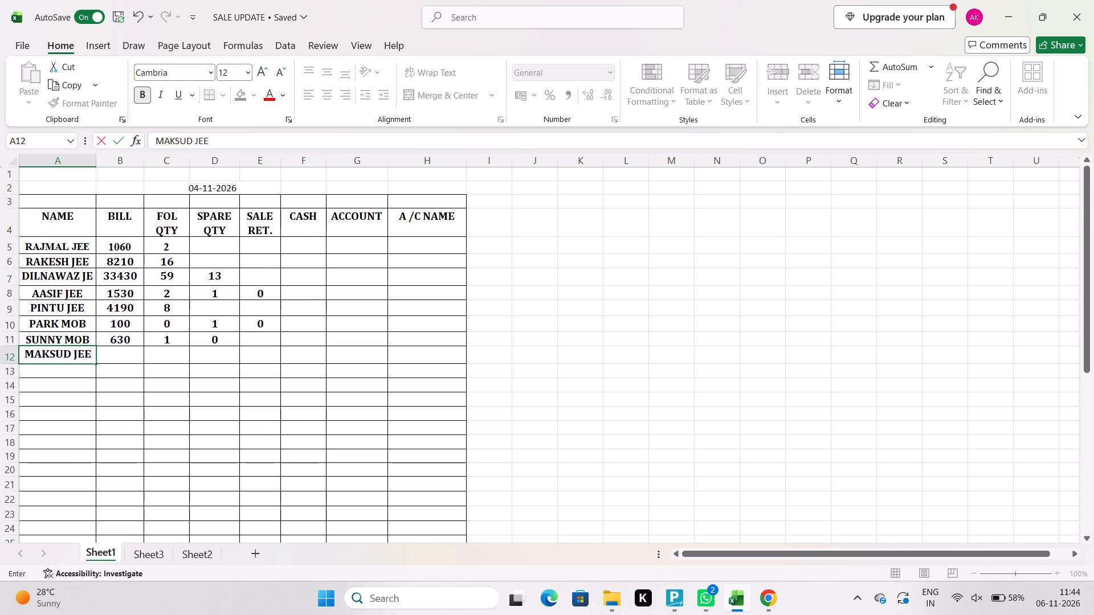
left_click(666, 603)
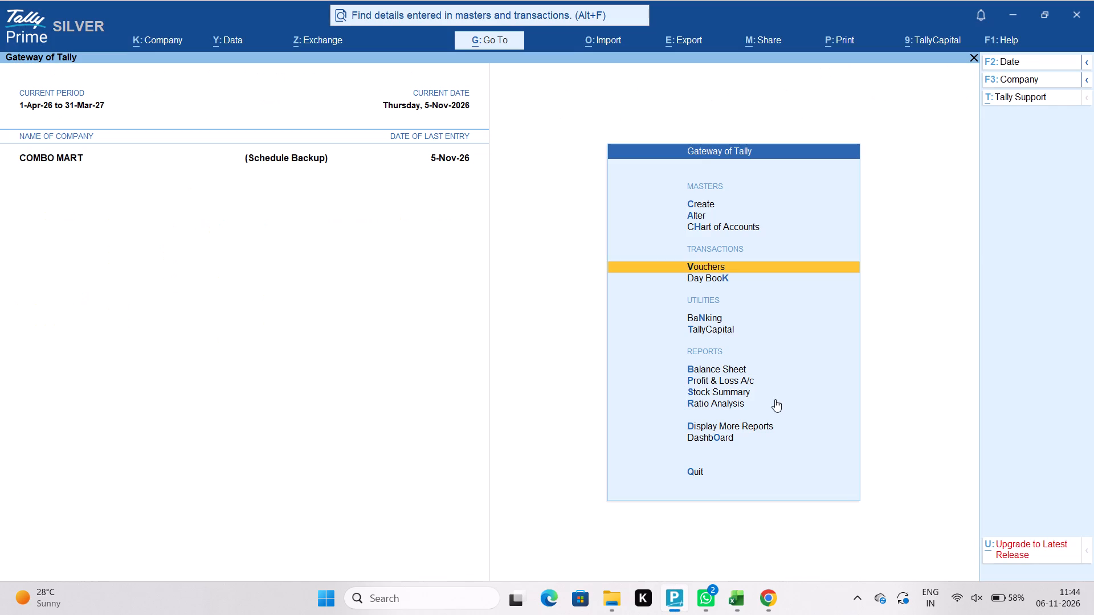
left_click(751, 423)
left_click(709, 273)
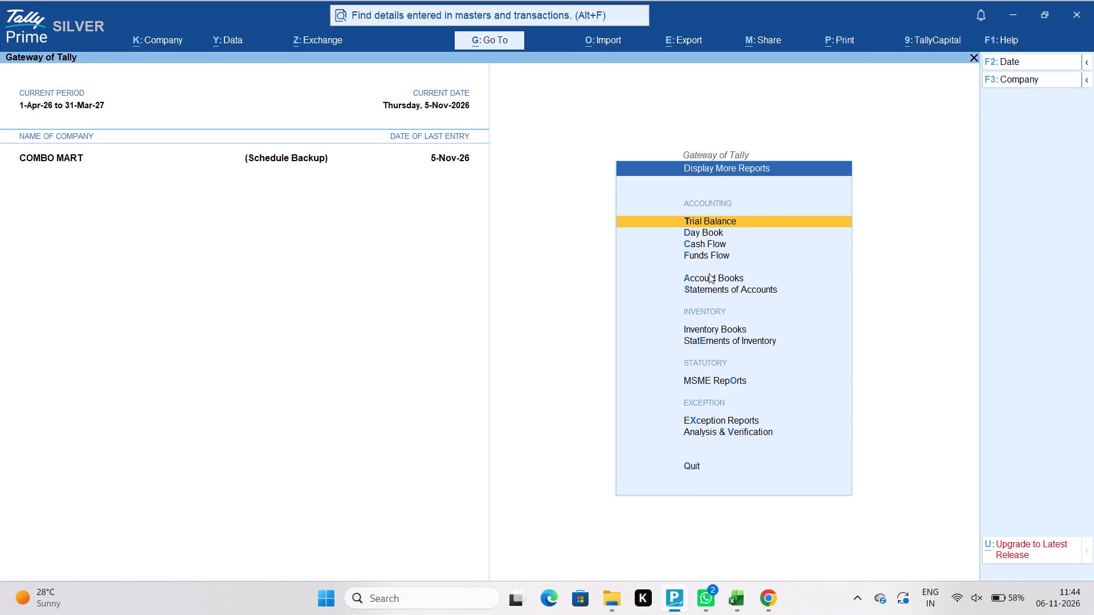
left_click(707, 239)
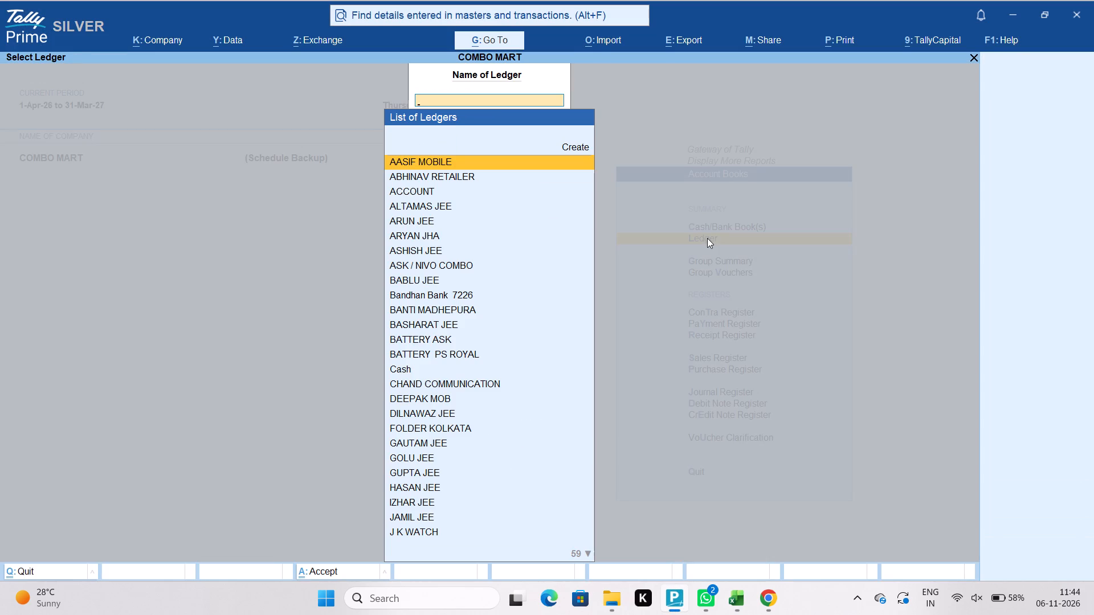
type("MAKSUD")
key("Return")
key("Down")
key("Down")
key("Down")
key("Down")
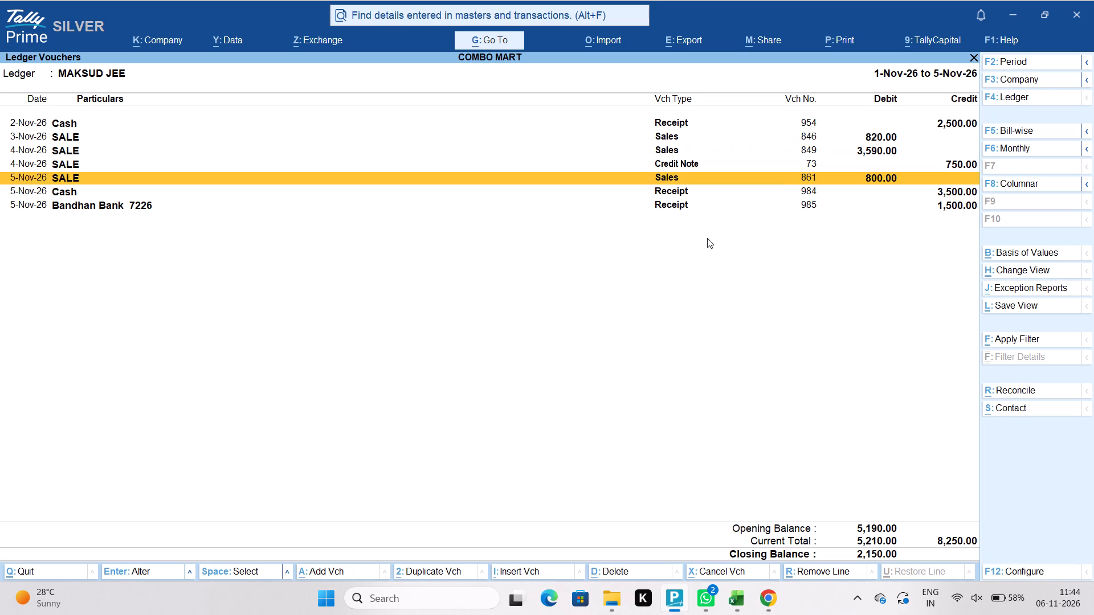
key("Down")
key("Up")
key("Return")
key("ctrl+e")
key("Return")
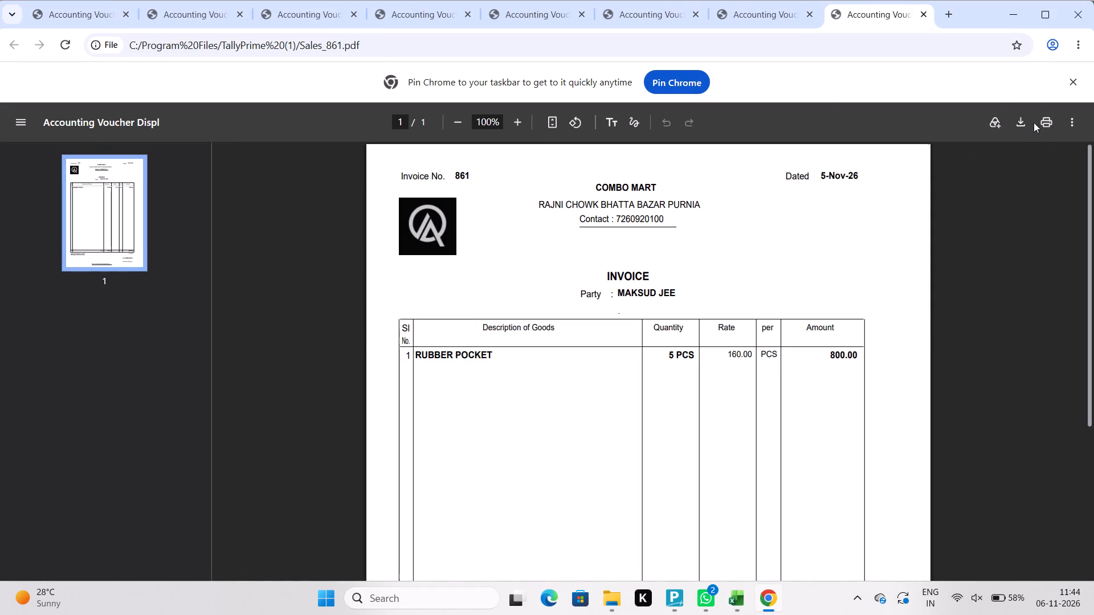
Save the exported invoice PDF in Downloads under the name MAKSUD JEE 5 NOV.
left_click(1026, 121)
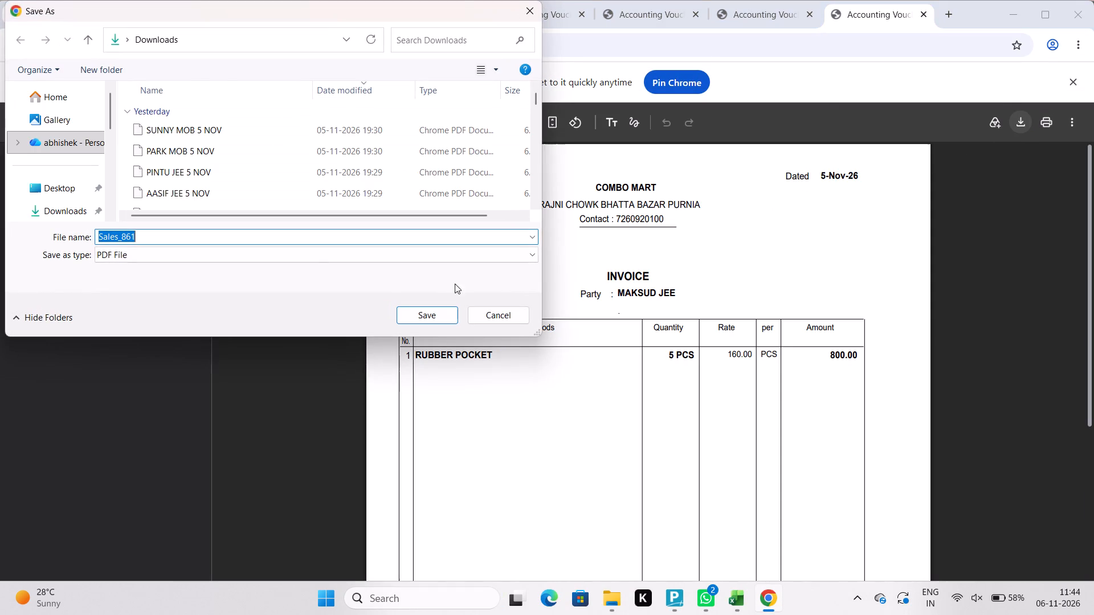
key("BackSpace")
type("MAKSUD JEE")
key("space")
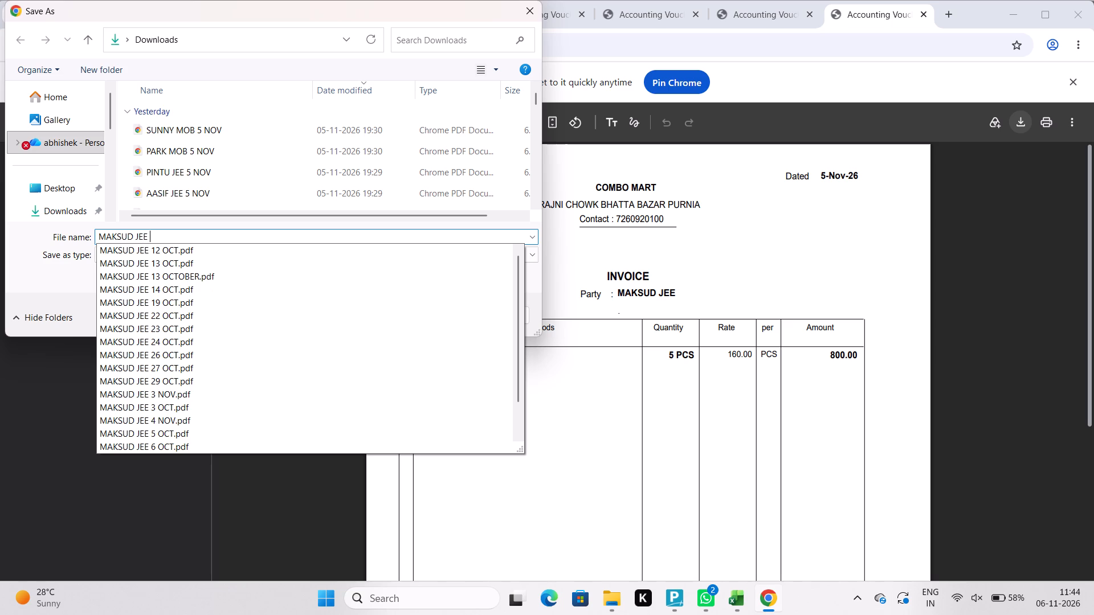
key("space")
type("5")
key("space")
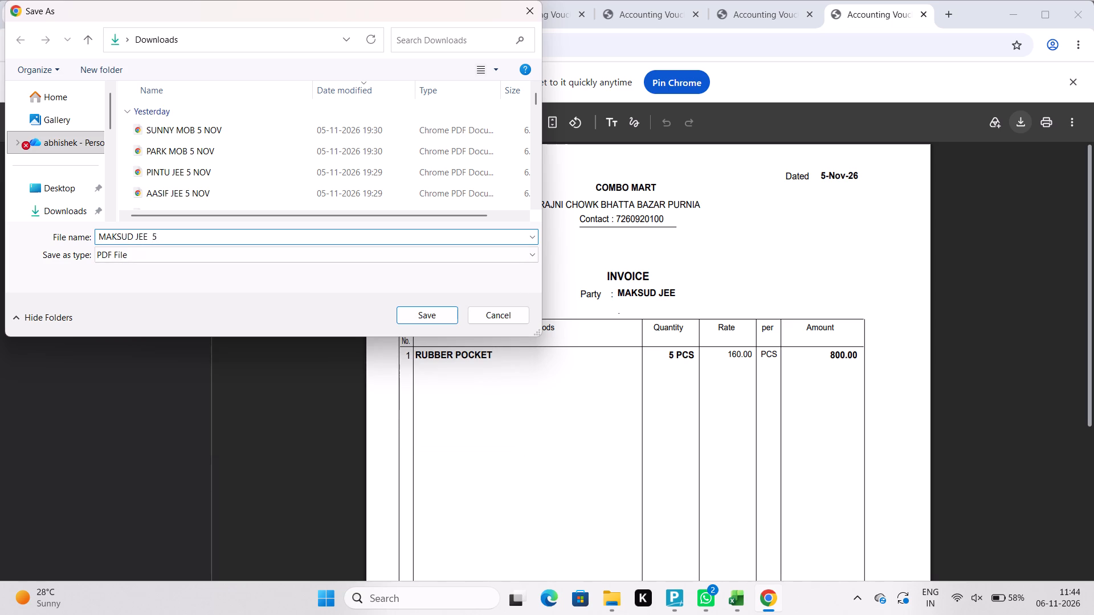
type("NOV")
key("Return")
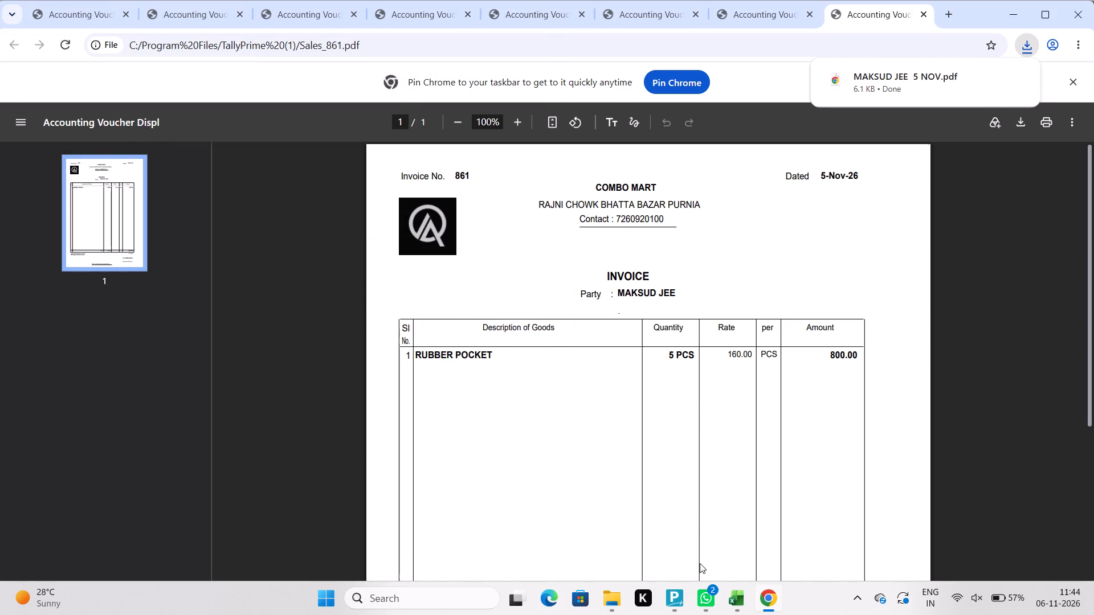
left_click(738, 598)
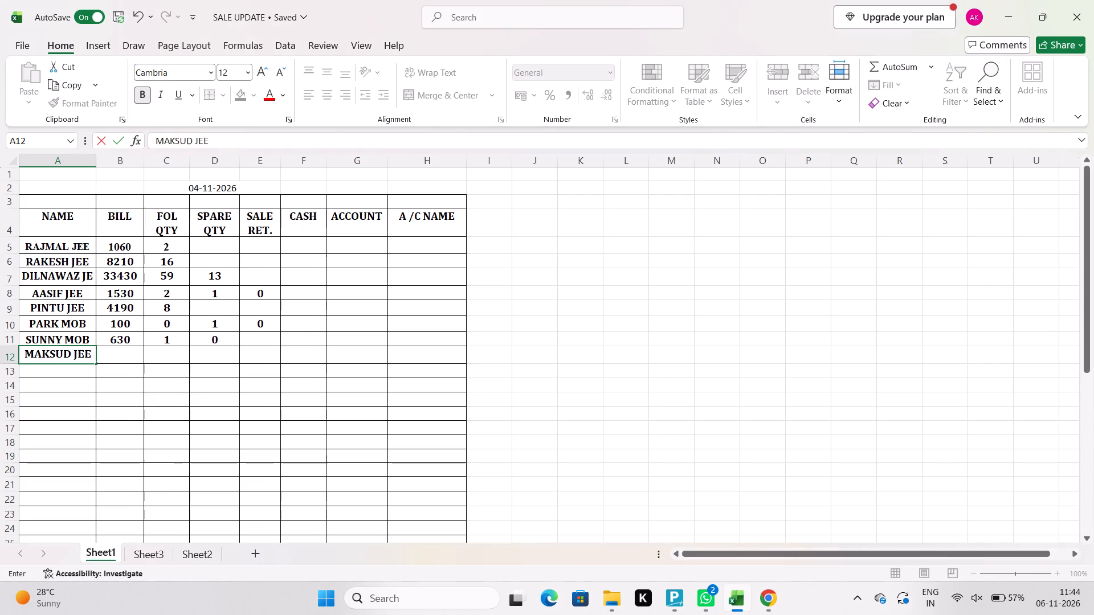
left_click(109, 356)
type("800")
key("Right")
key("0")
key("Right")
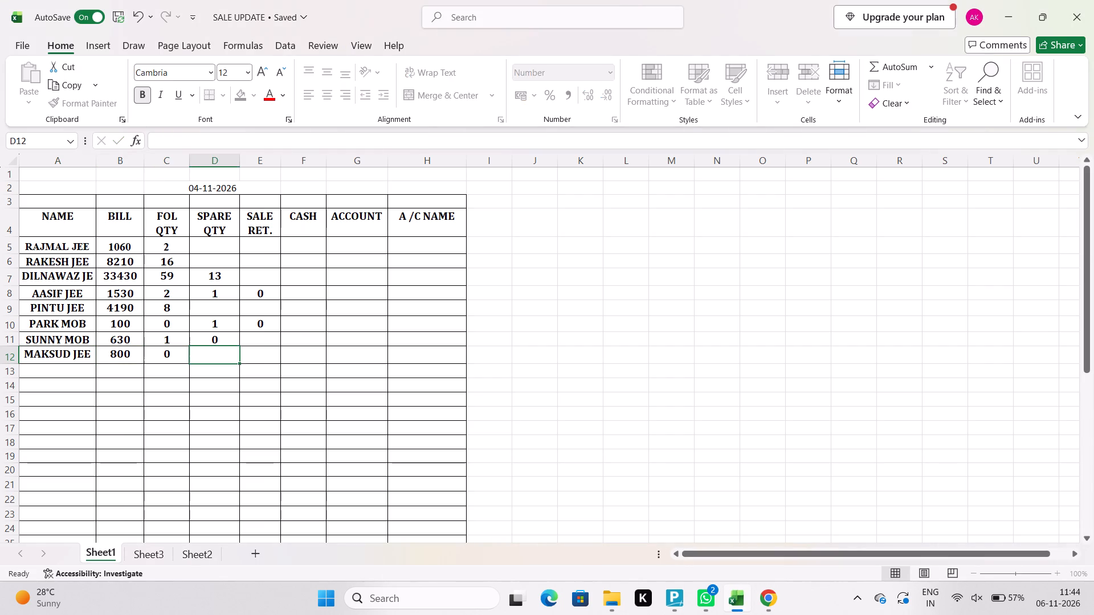
key("5")
key("Right")
key("0")
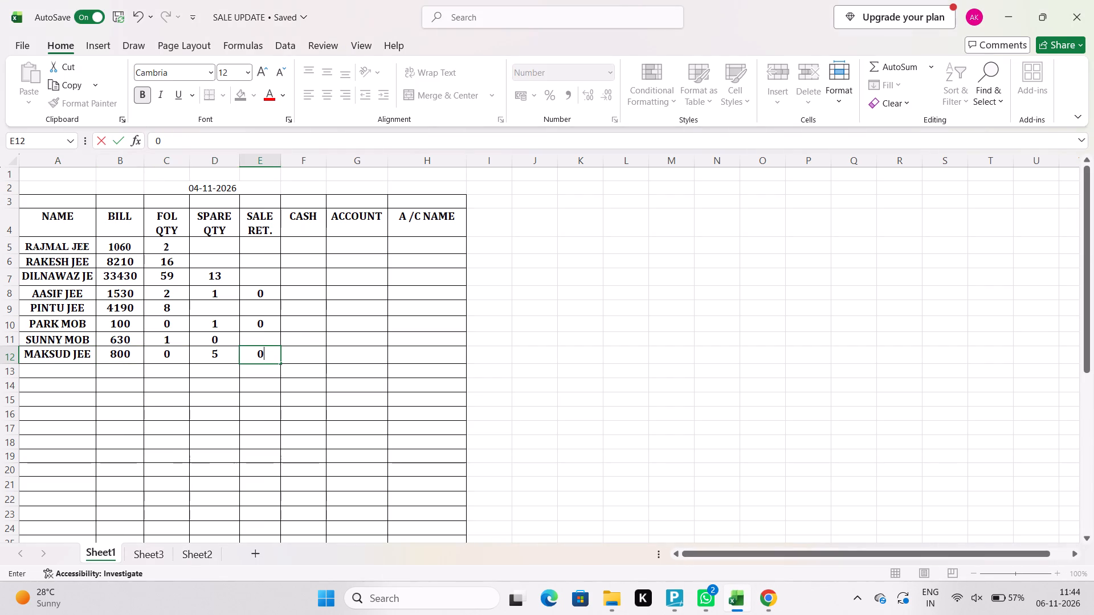
Add VIKASH JEE in row 13 with BILL, FOL QTY, SPARE QTY and SALE RET. all set to 0.
left_click(43, 367)
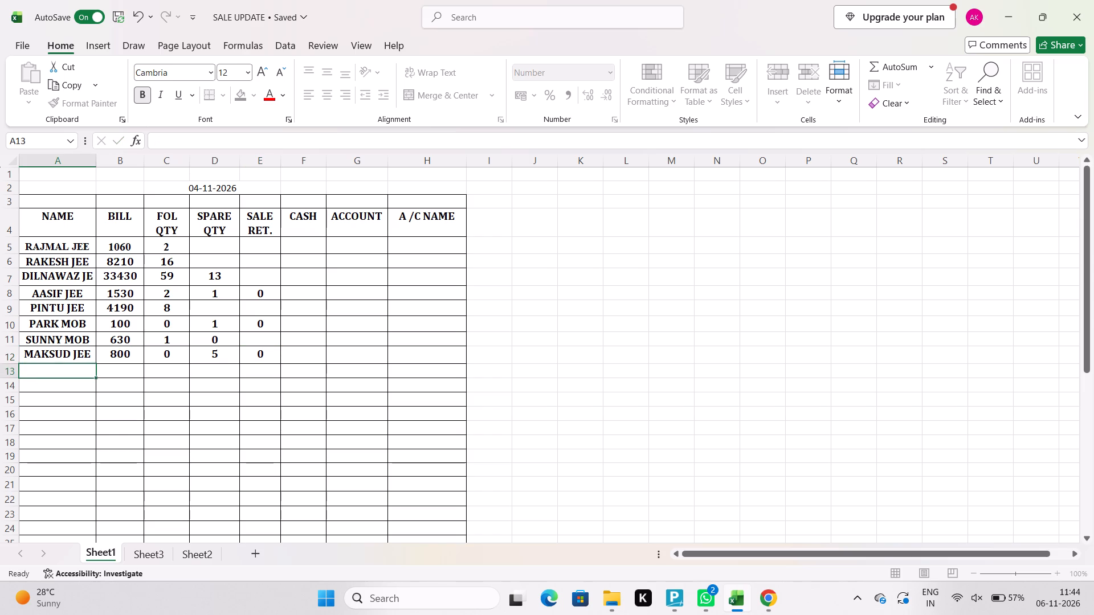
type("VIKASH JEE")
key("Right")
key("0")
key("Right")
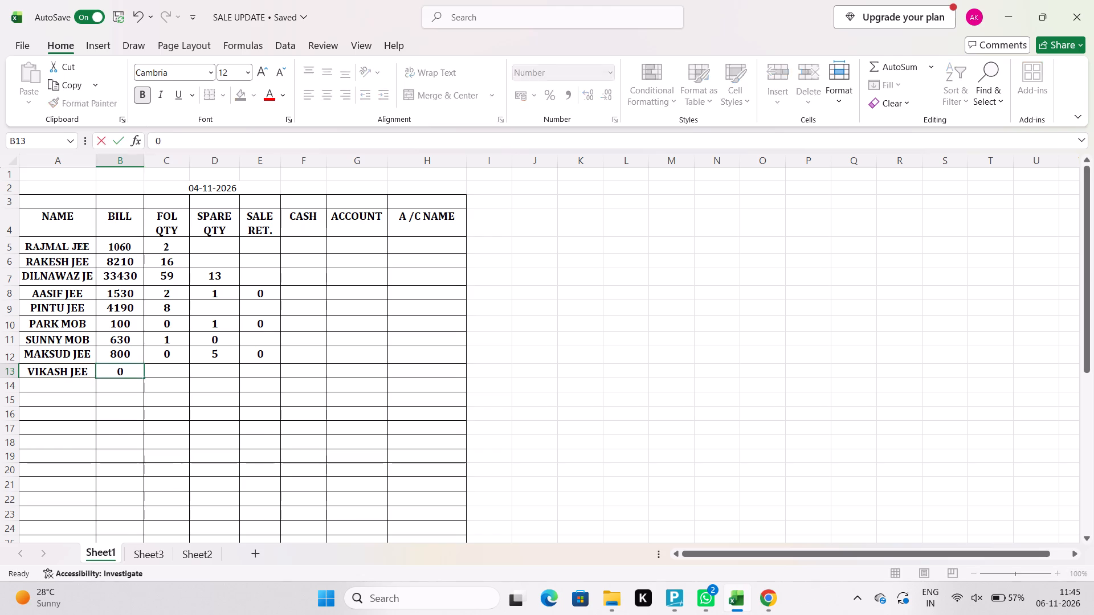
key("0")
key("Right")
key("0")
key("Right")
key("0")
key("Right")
Enter CASH 2600 and ACCOUNT 7400 for VIKASH JEE in row 13.
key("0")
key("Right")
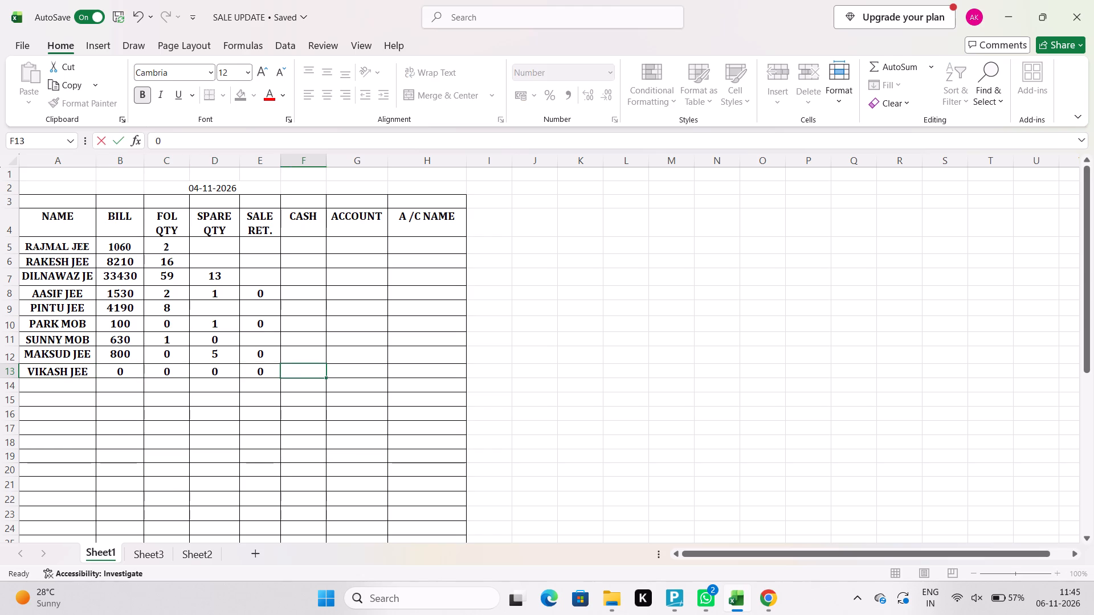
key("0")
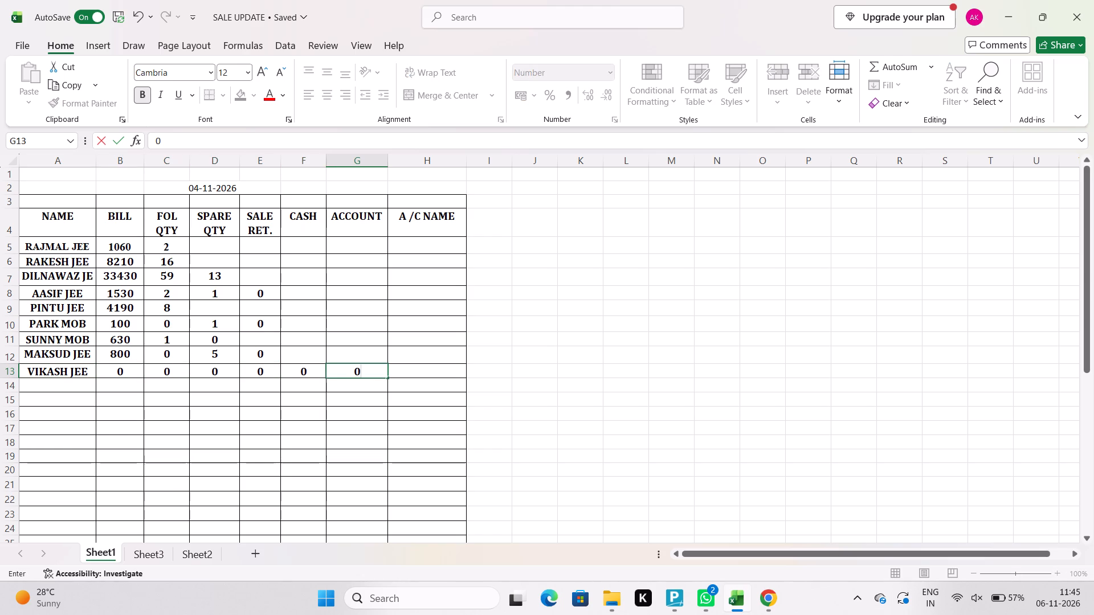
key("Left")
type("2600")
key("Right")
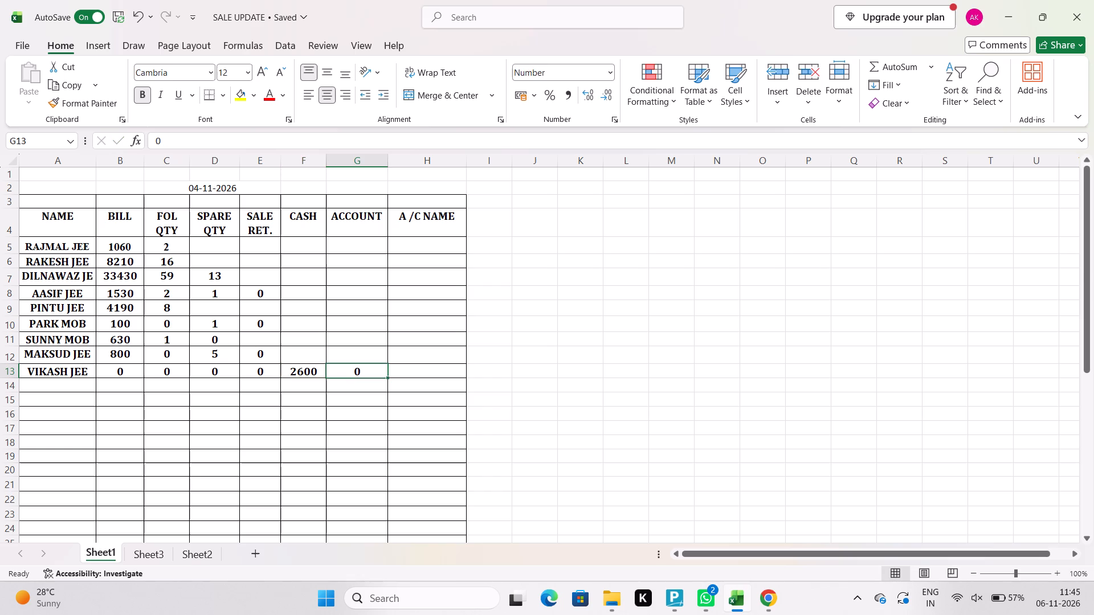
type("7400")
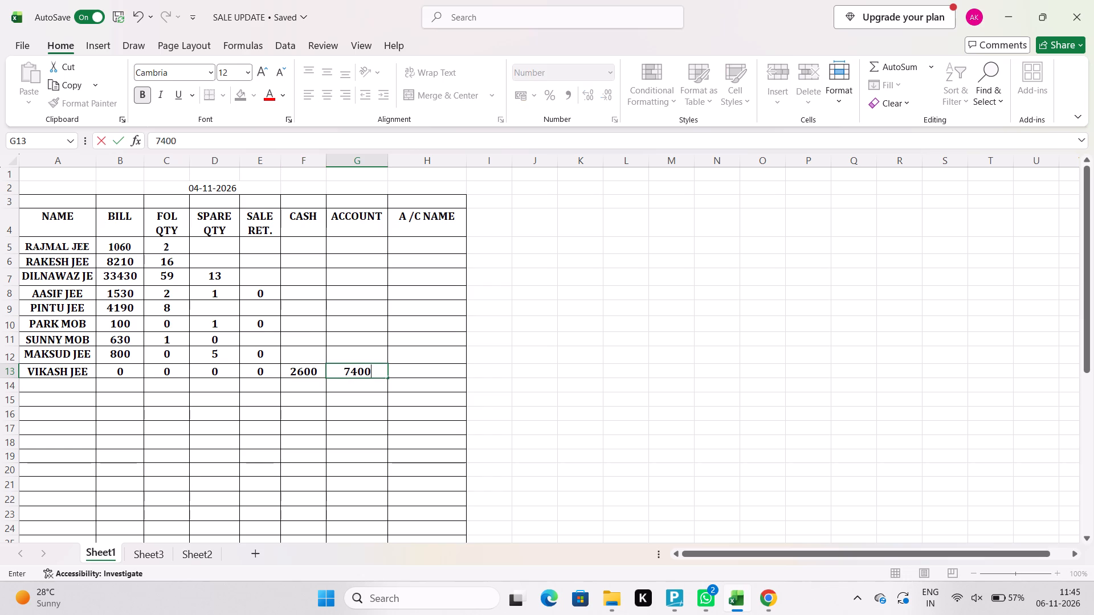
Enter CASH 3500 and ACCOUNT 1500 for MAKSUD JEE in row 12.
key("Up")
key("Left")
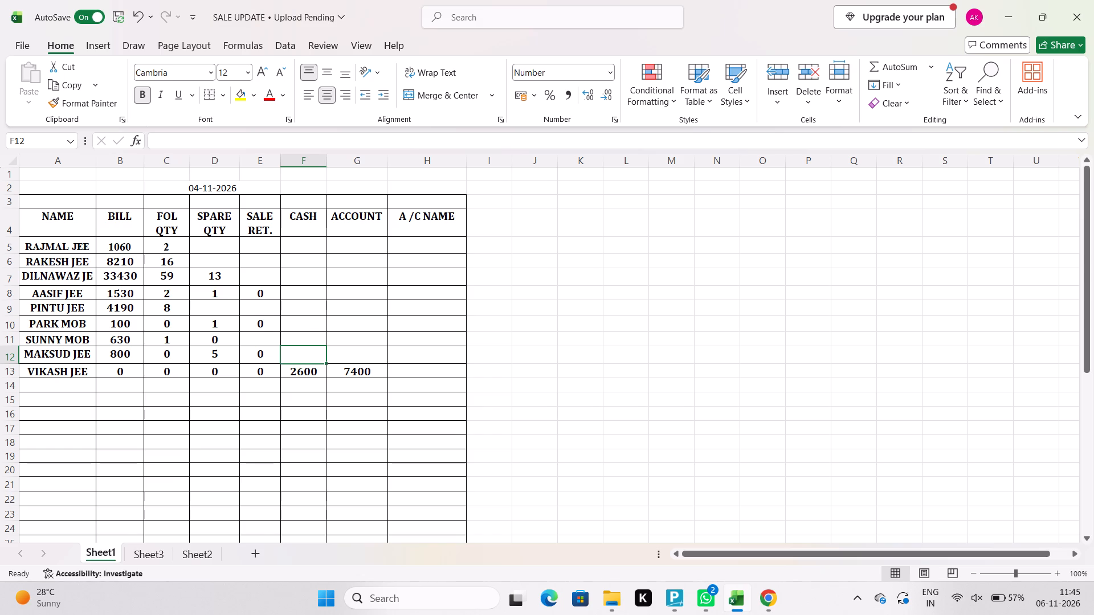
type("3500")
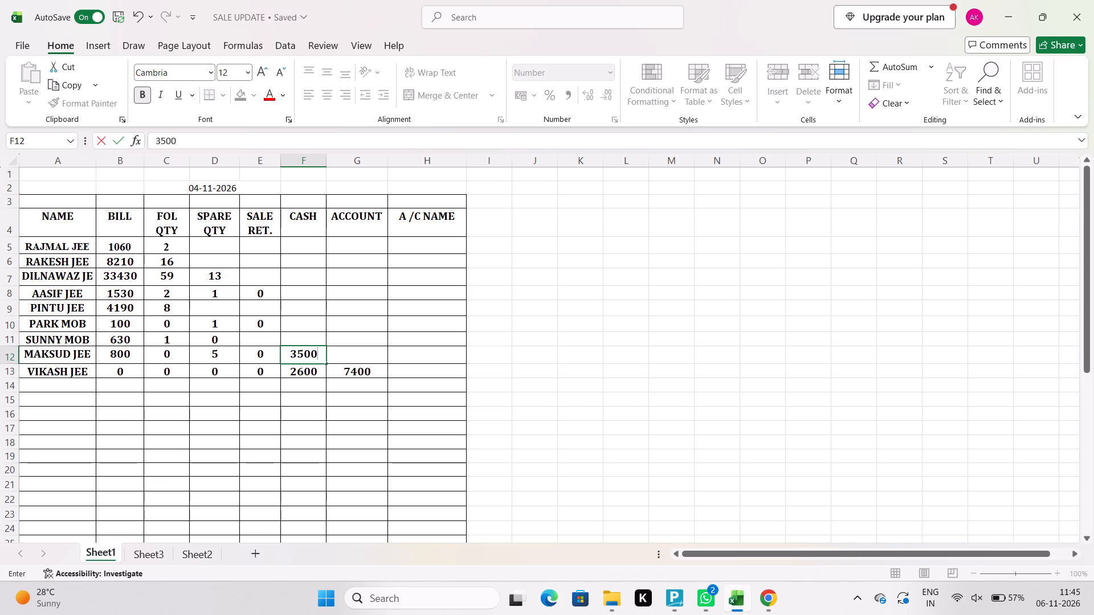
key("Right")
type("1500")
Enter SALE RET. 0 and CASH 630 for SUNNY MOB in row 11.
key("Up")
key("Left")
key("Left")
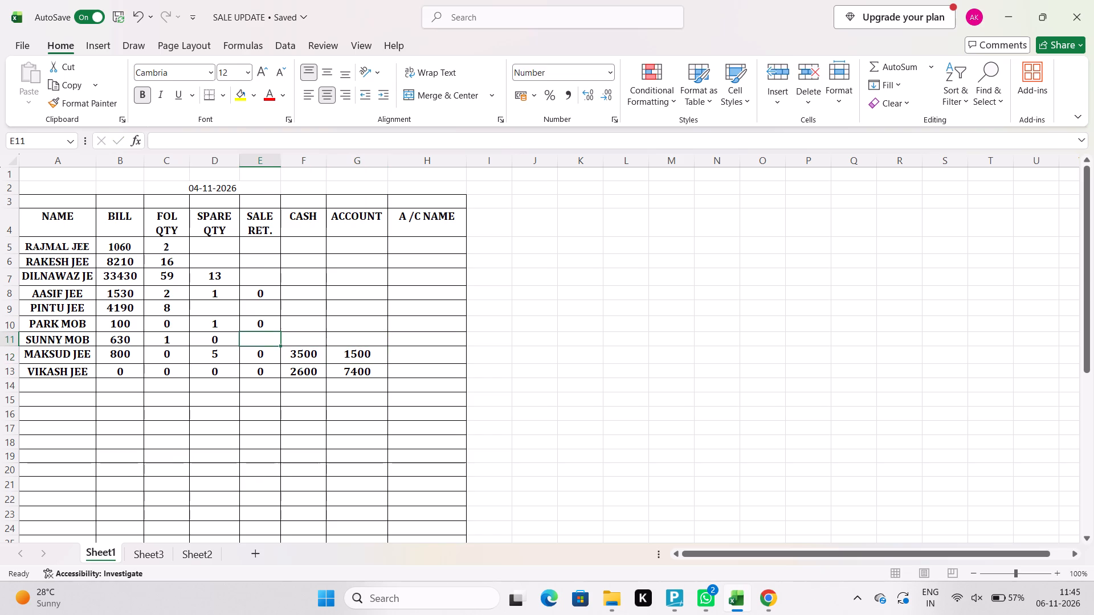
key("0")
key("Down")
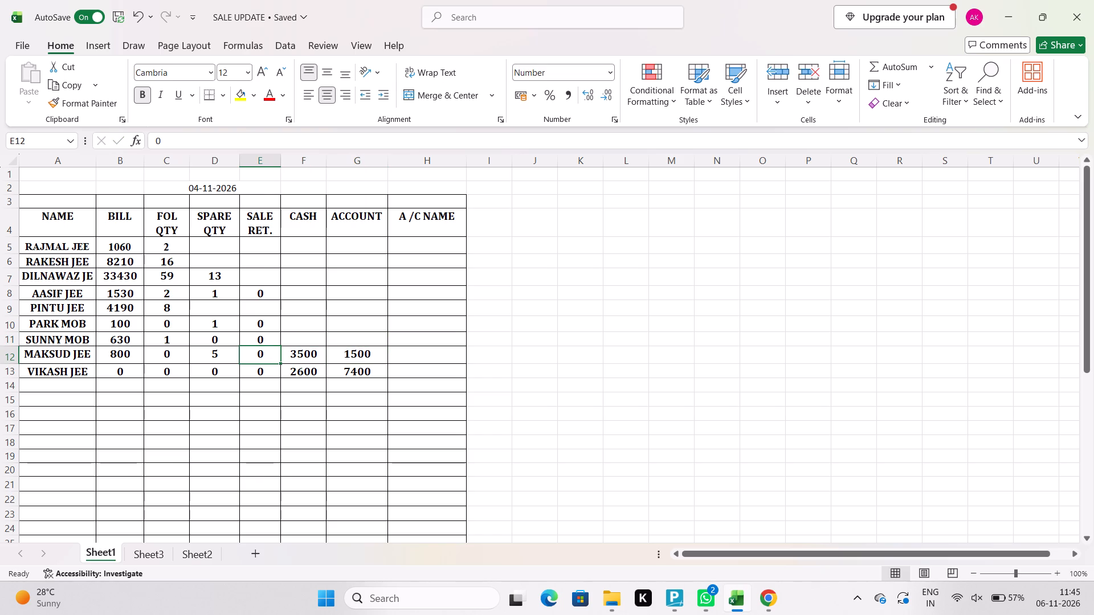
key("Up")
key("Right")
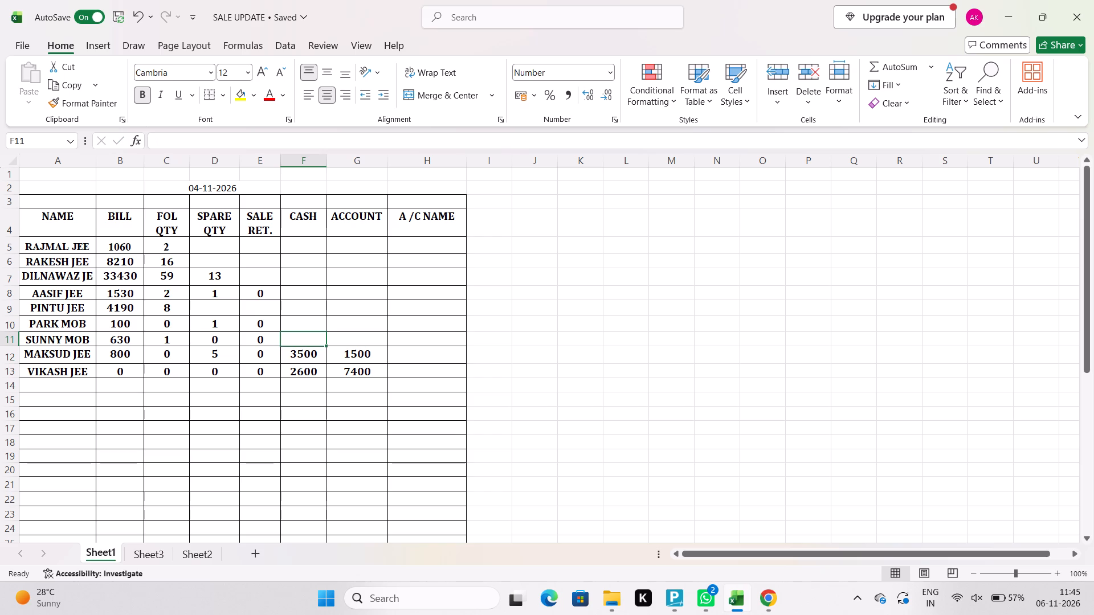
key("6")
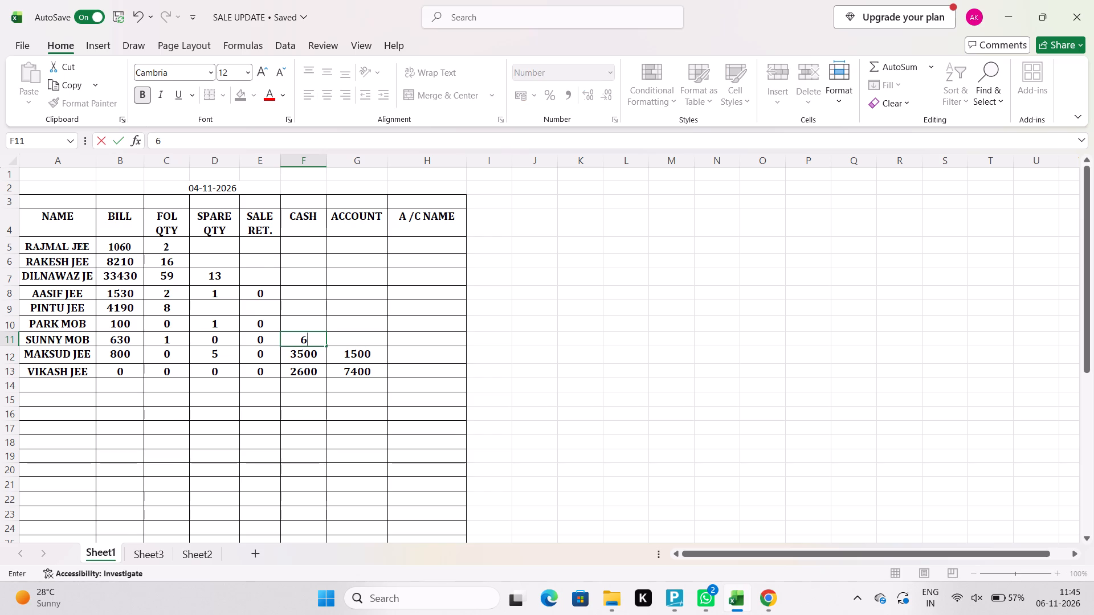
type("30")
Enter ACCOUNT 0 for SUNNY MOB in row 11.
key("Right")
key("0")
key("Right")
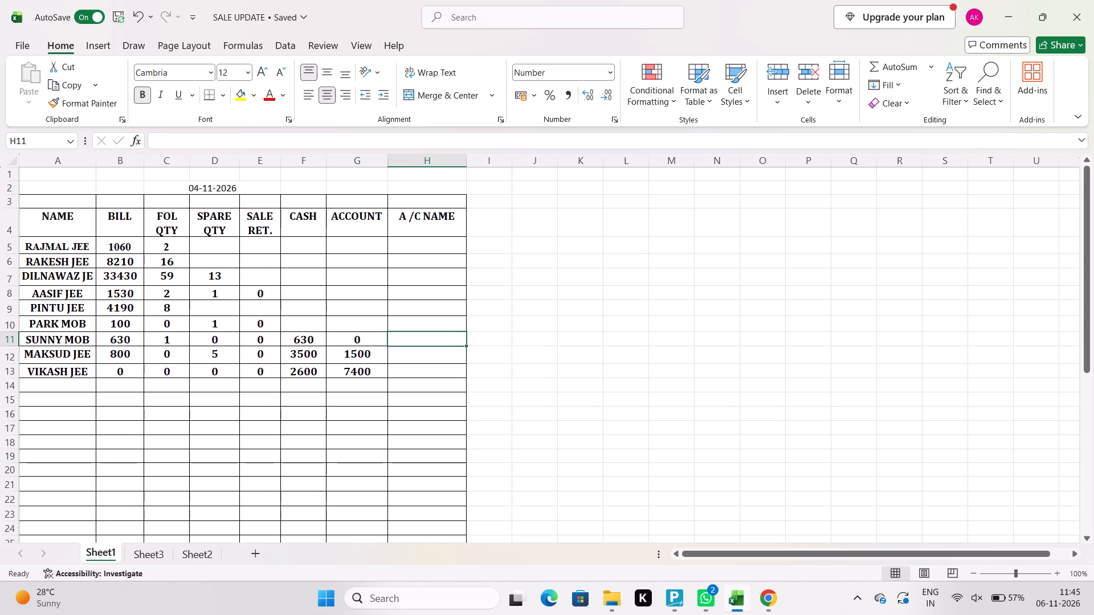
Enter CASH 100 and ACCOUNT 0 for PARK MOB in row 10.
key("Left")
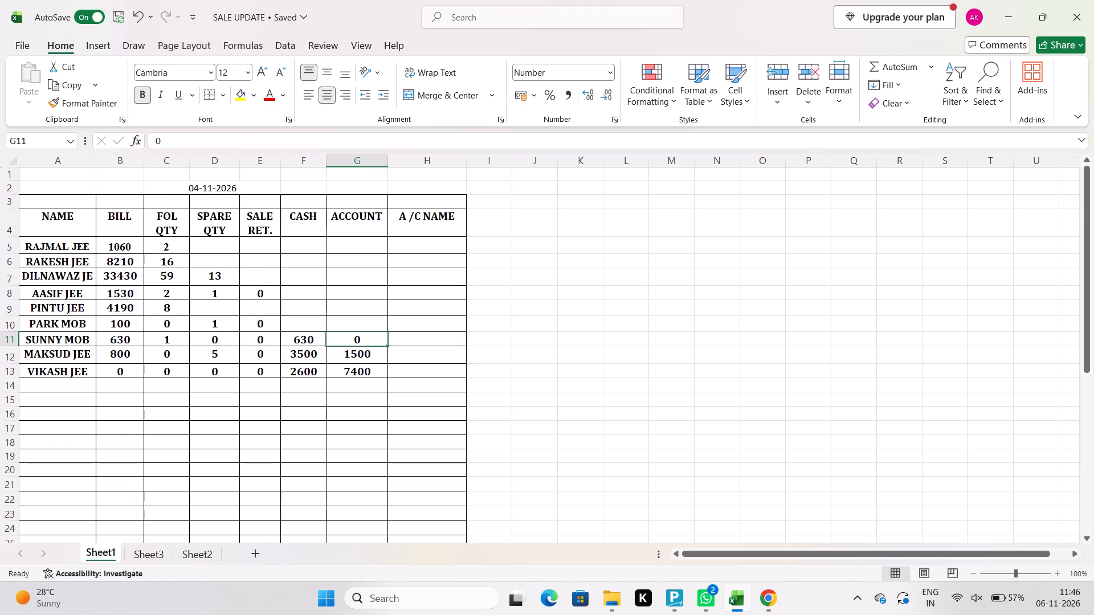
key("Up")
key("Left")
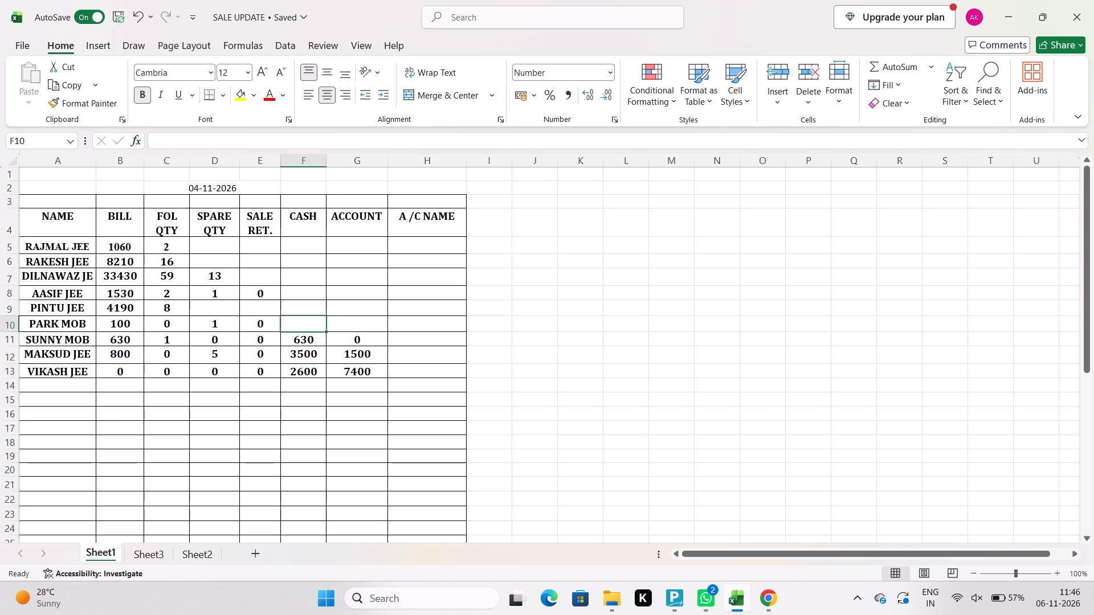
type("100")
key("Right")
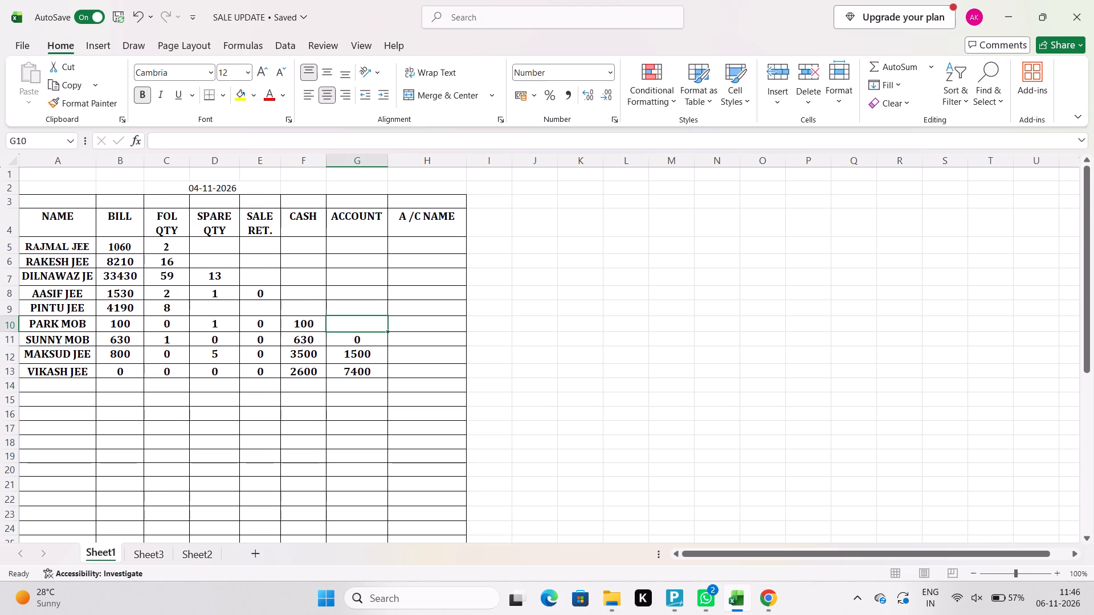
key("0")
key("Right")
Enter SALE RET. 0 and SPARE QTY 0 for PINTU JEE in row 9.
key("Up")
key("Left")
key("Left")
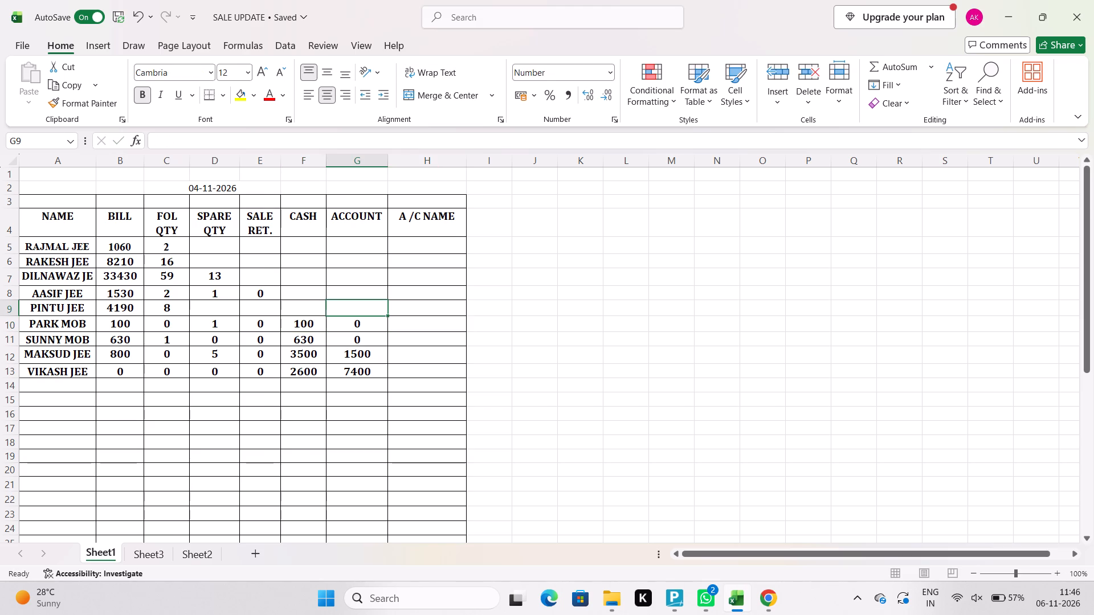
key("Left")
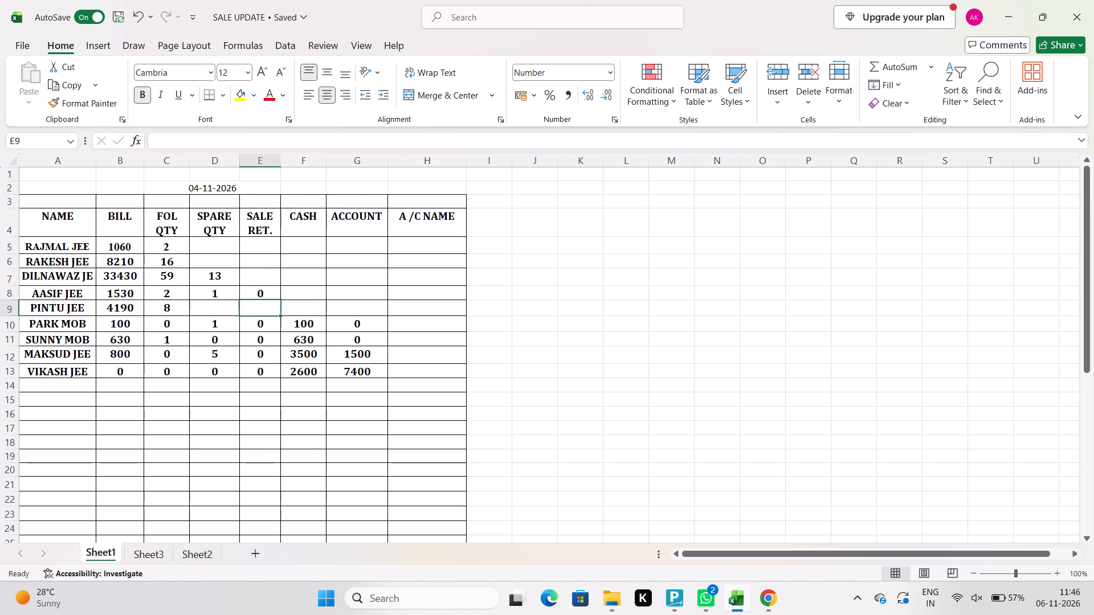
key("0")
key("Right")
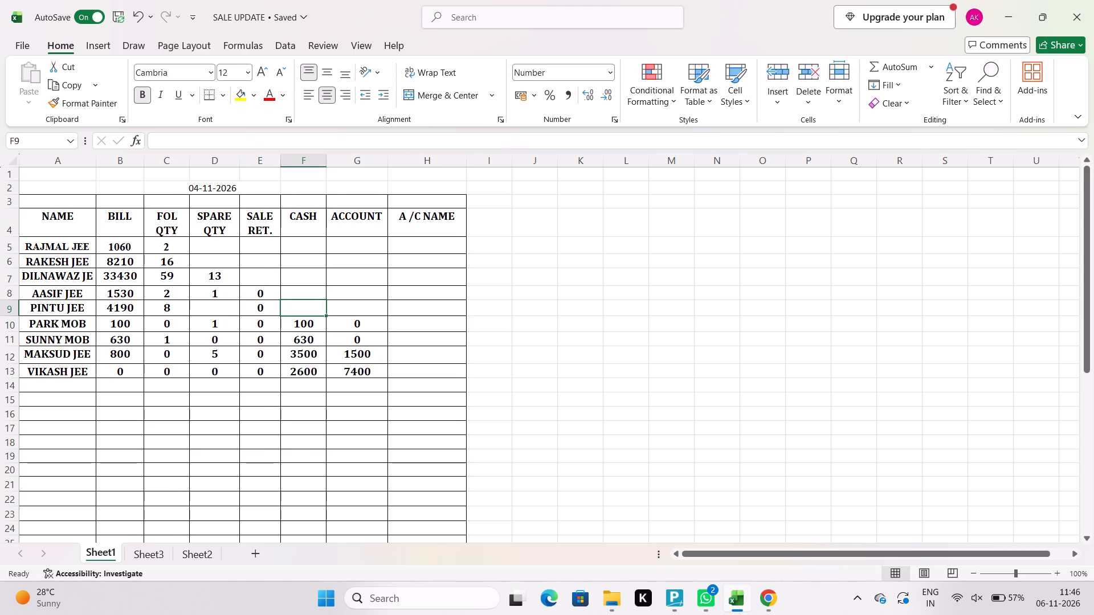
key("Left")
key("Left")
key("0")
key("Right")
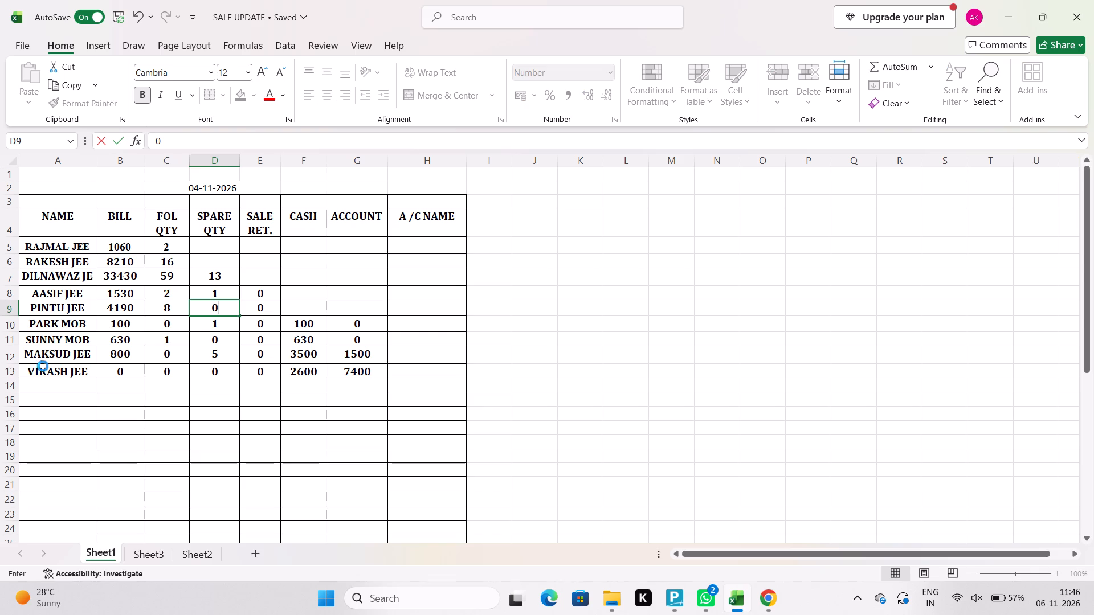
Enter CASH 1675 for PINTU JEE in row 9 and append the note S/R after the amount.
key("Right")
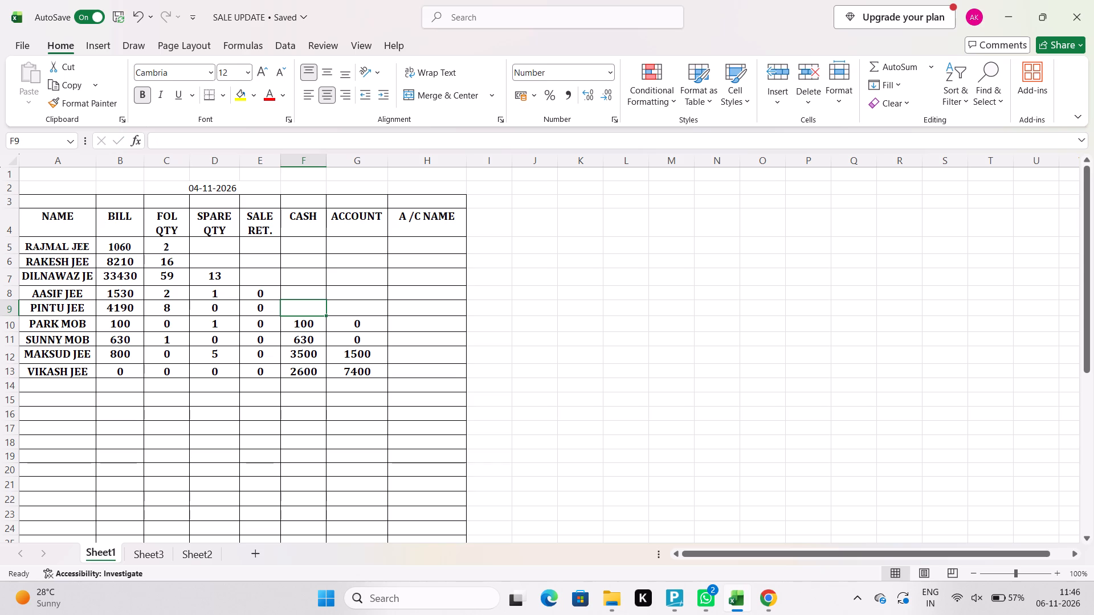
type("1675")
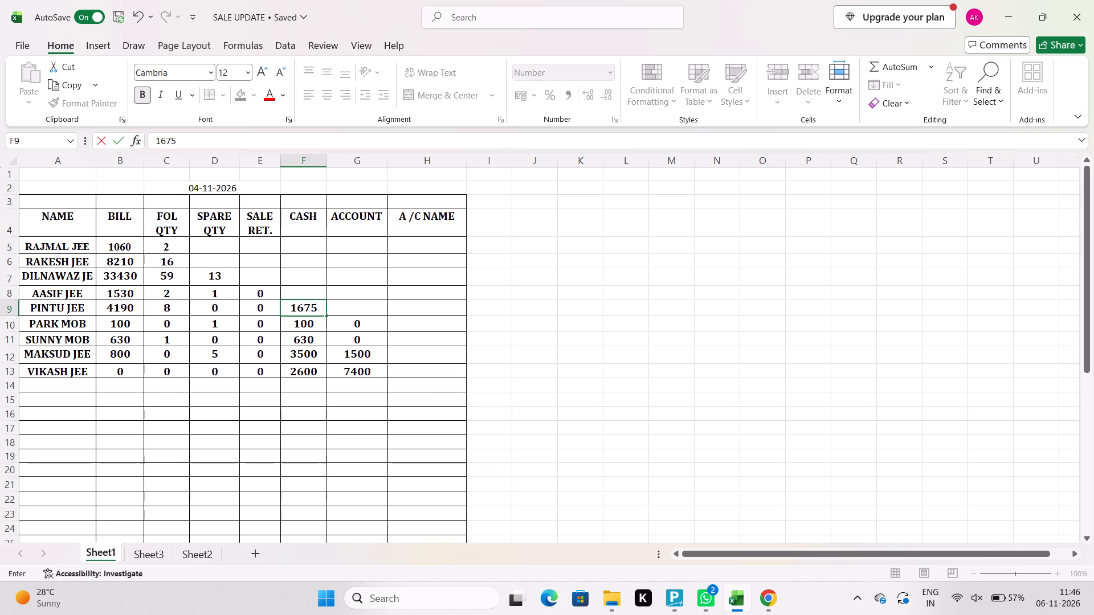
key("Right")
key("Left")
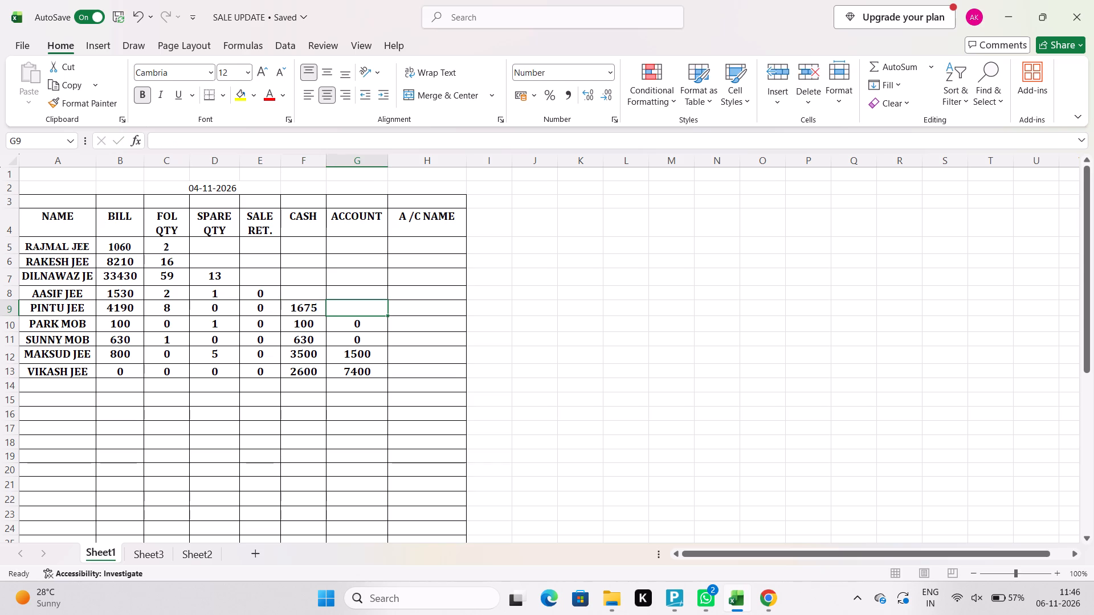
double_click(319, 306)
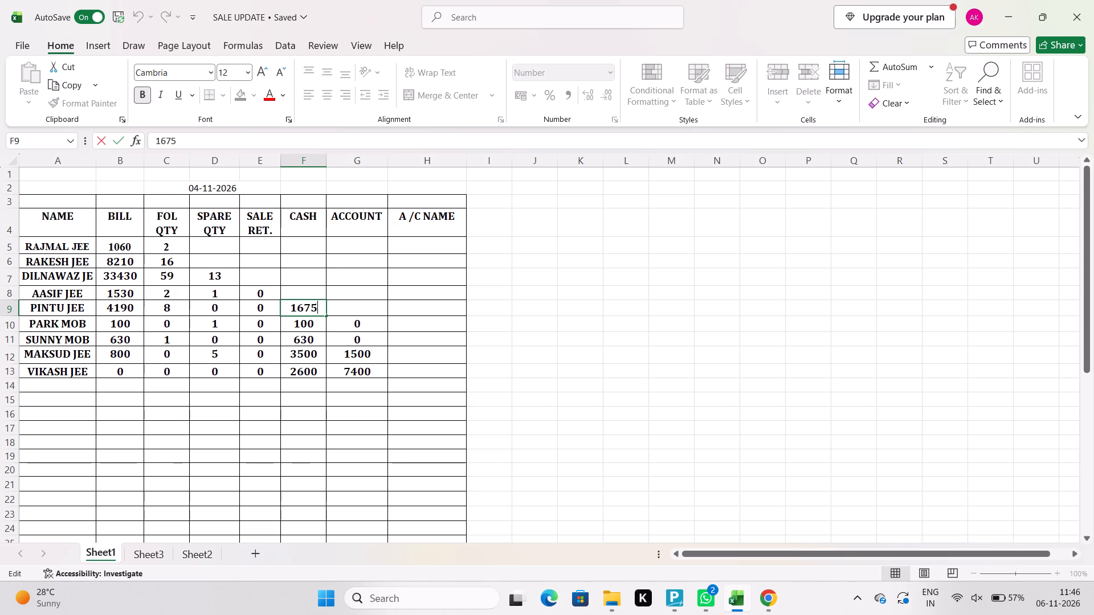
key("space")
type("S/R")
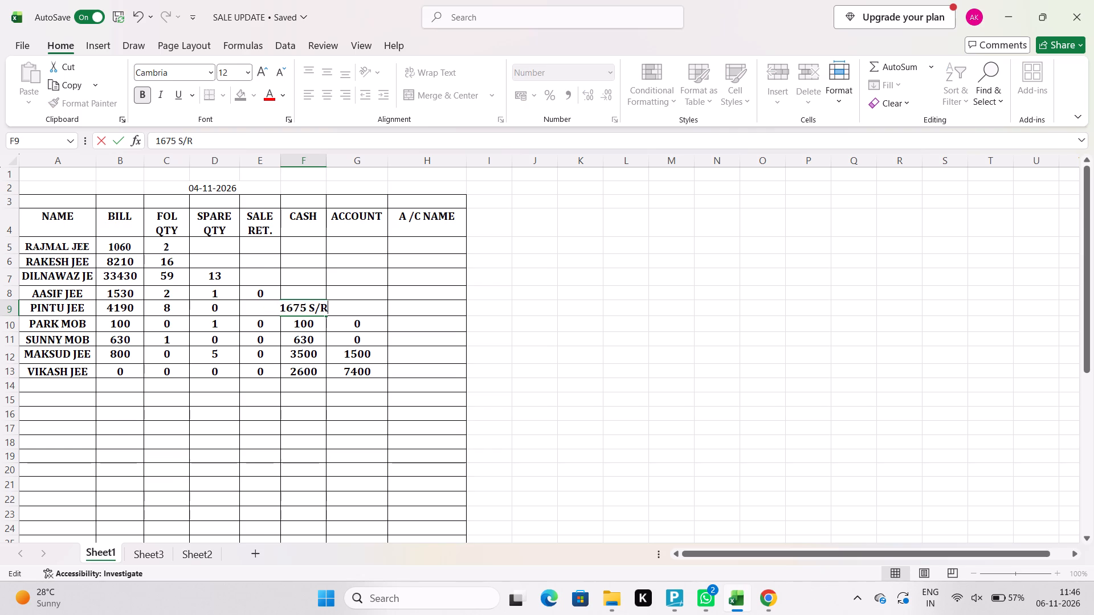
left_click(360, 313)
left_click(361, 311)
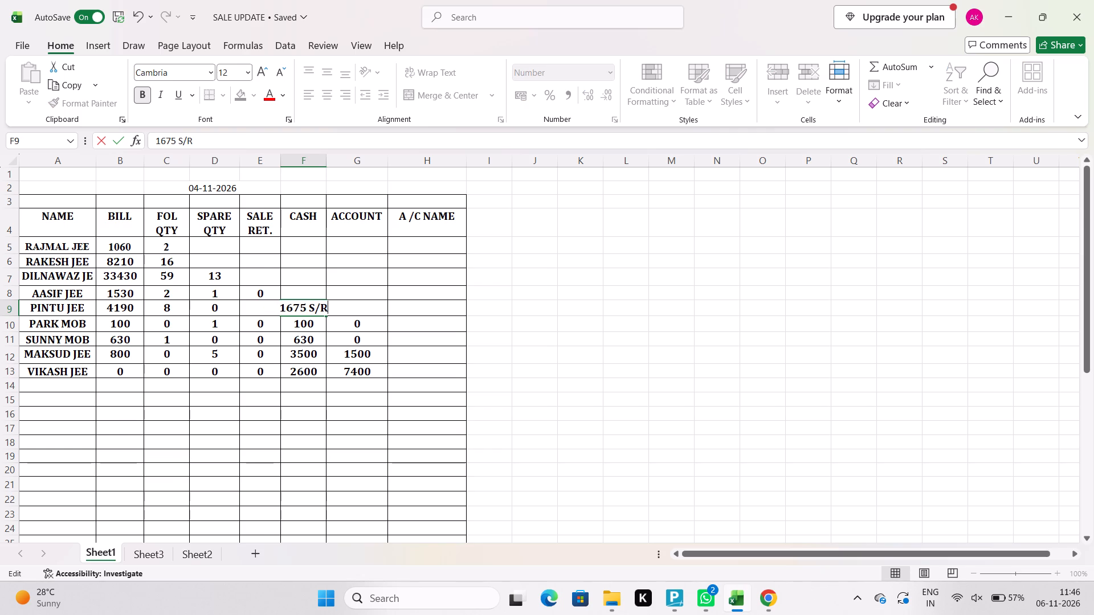
left_click(373, 330)
left_click(373, 308)
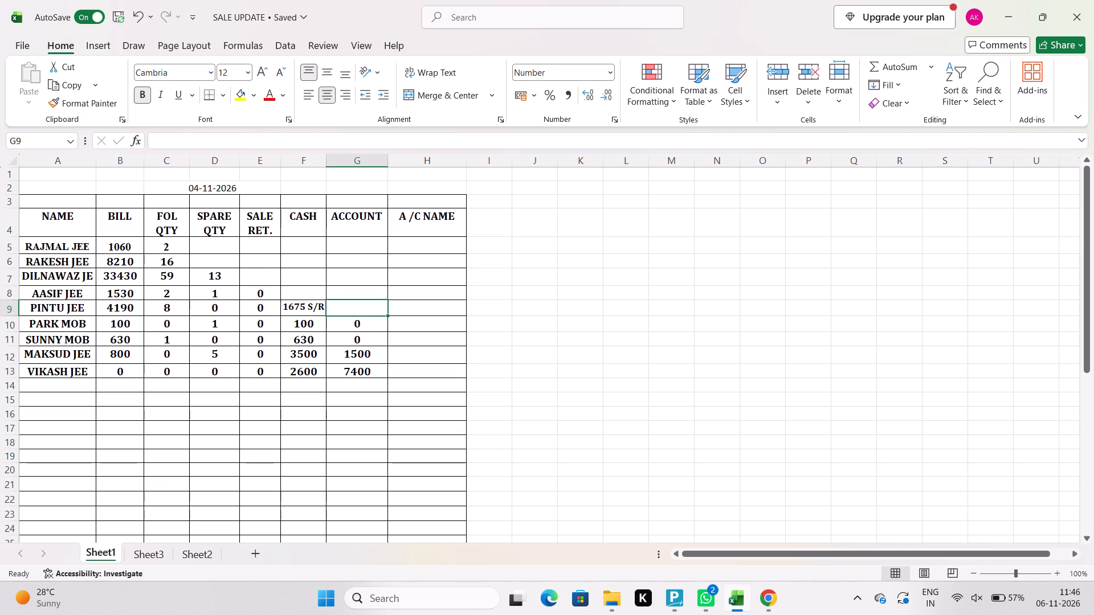
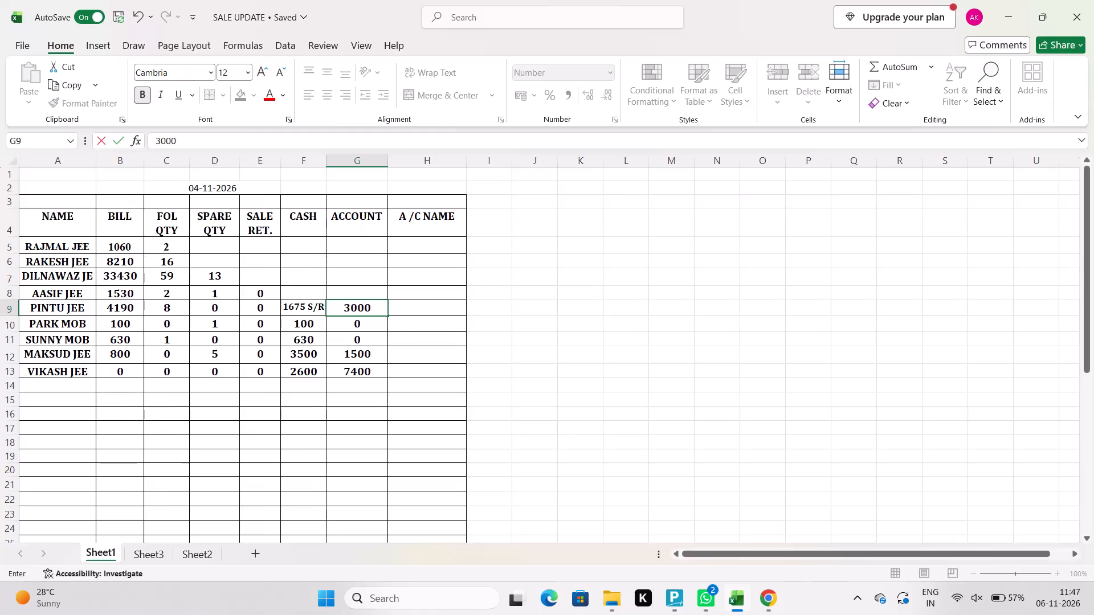
key("Right")
key("Right")
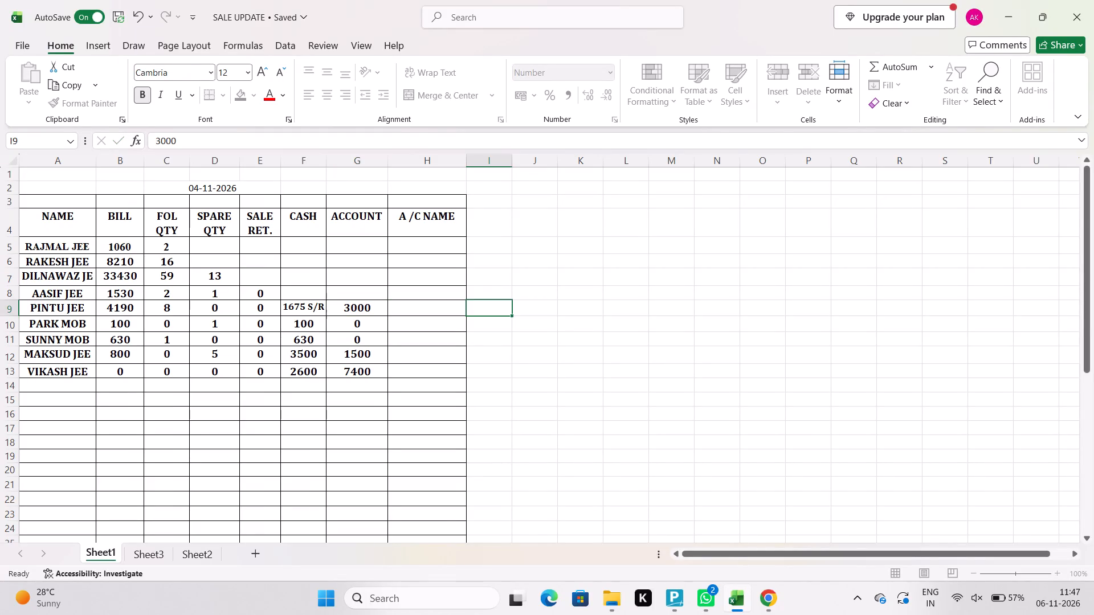
Enter CASH 1000 and ACCOUNT 50 for AASIF JEE in row 8.
key("Down")
key("Down")
key("Left")
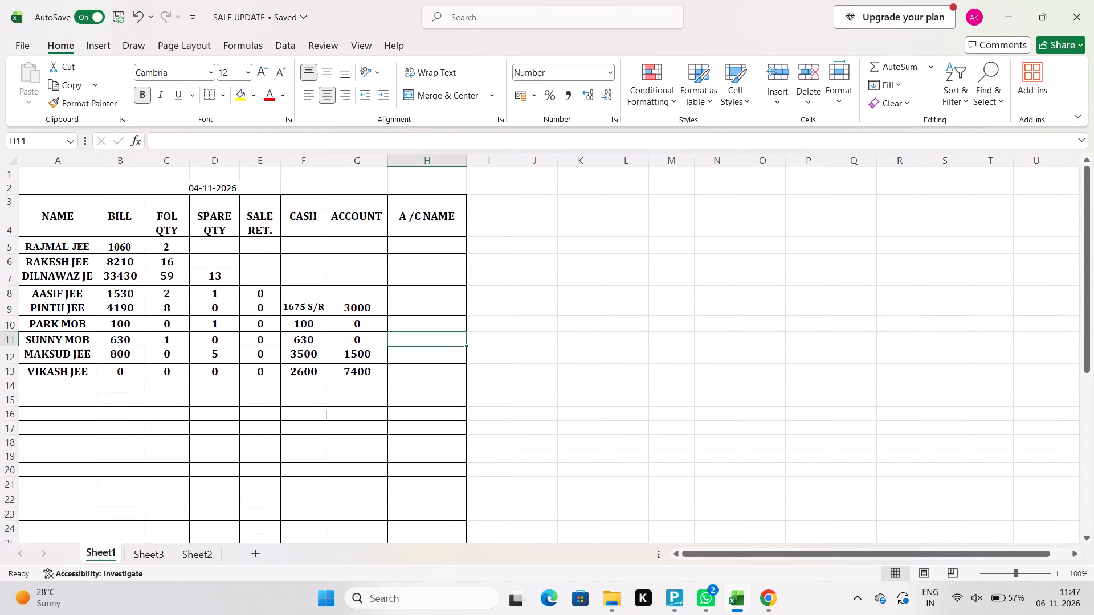
key("Up")
key("Up")
key("Up")
key("Left")
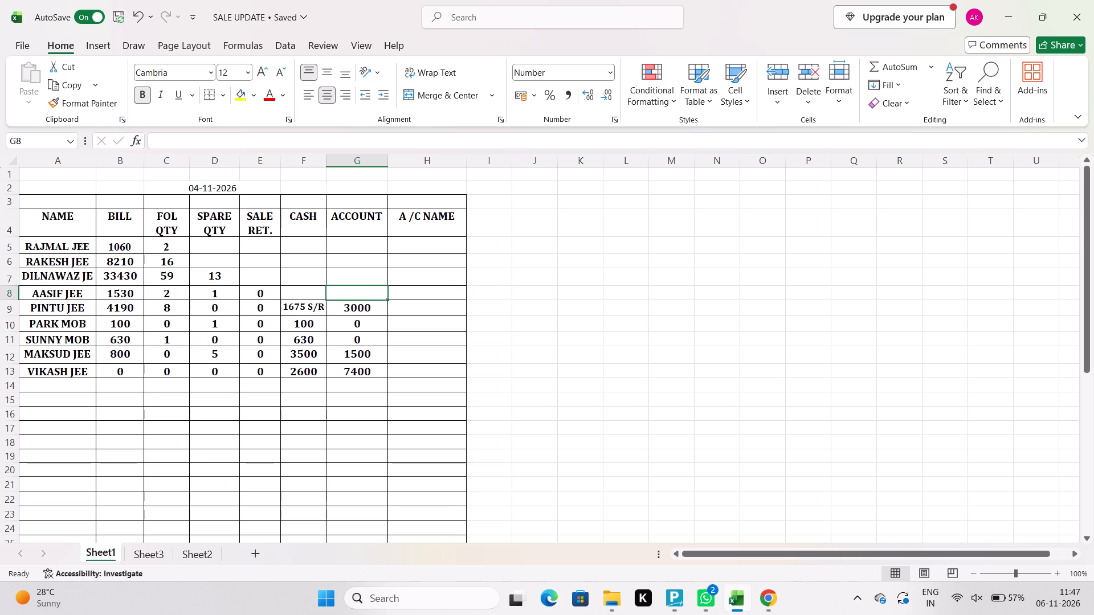
key("Left")
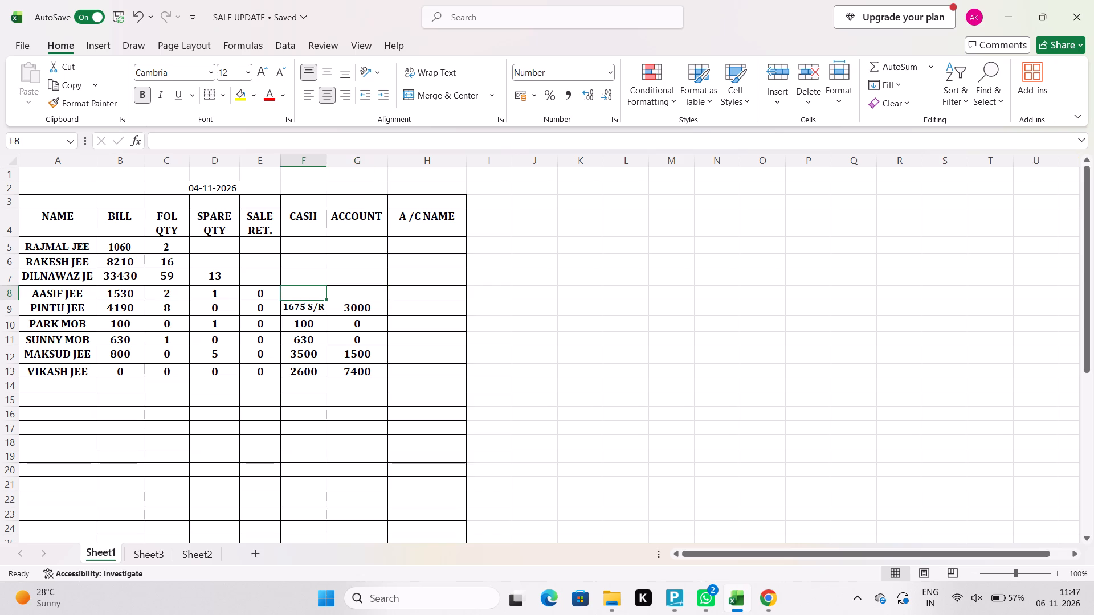
type("100")
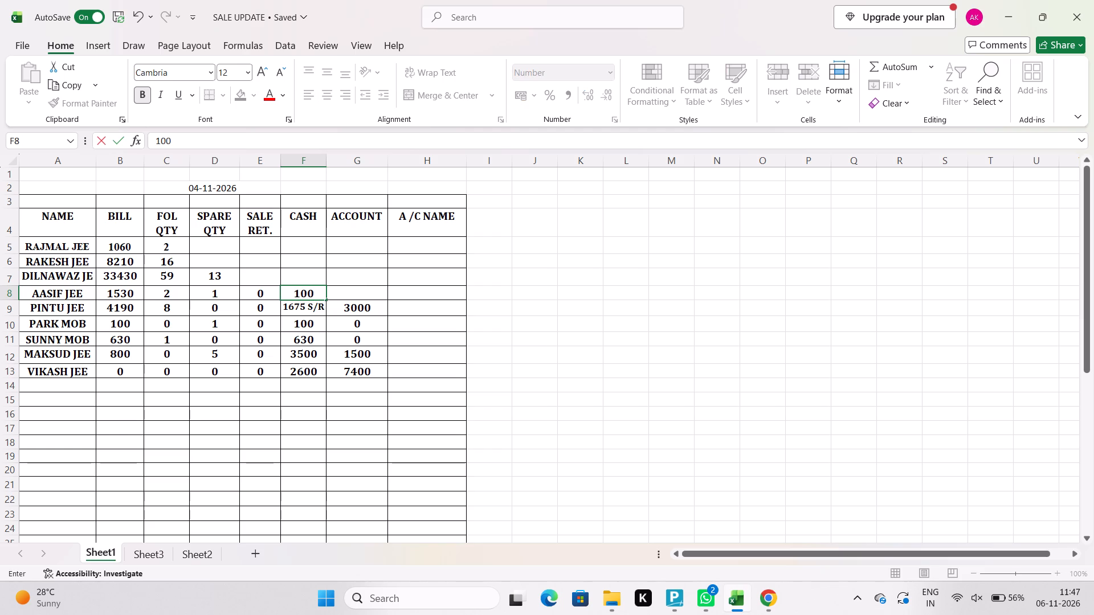
key("0")
key("Right")
type("50")
key("Up")
key("Left")
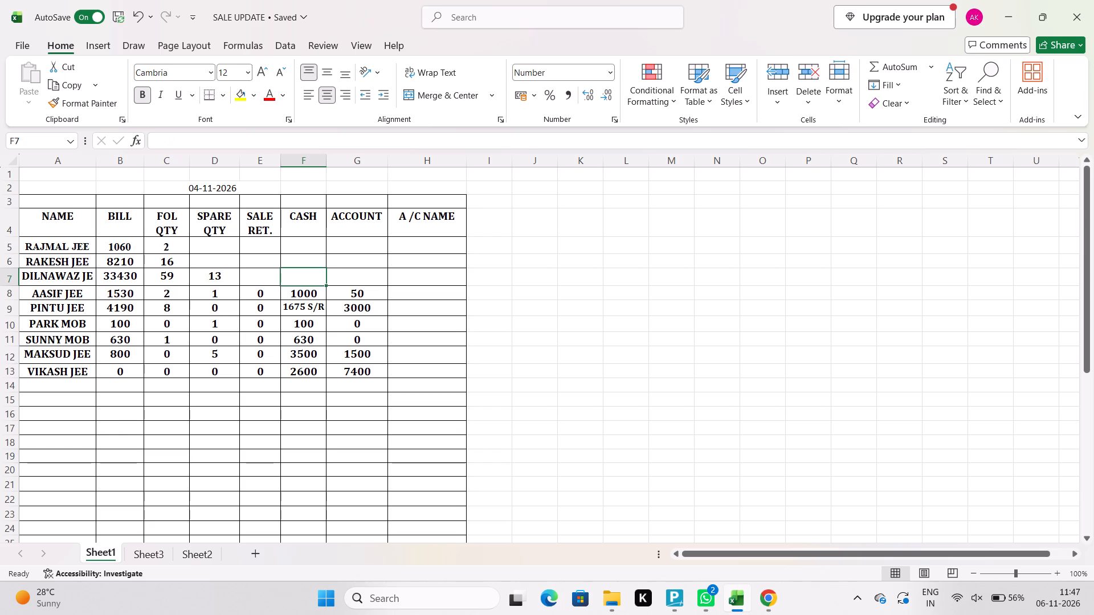
key("Up")
key("Down")
key("Left")
key("0")
key("Right")
key("0")
key("Right")
type("33400")
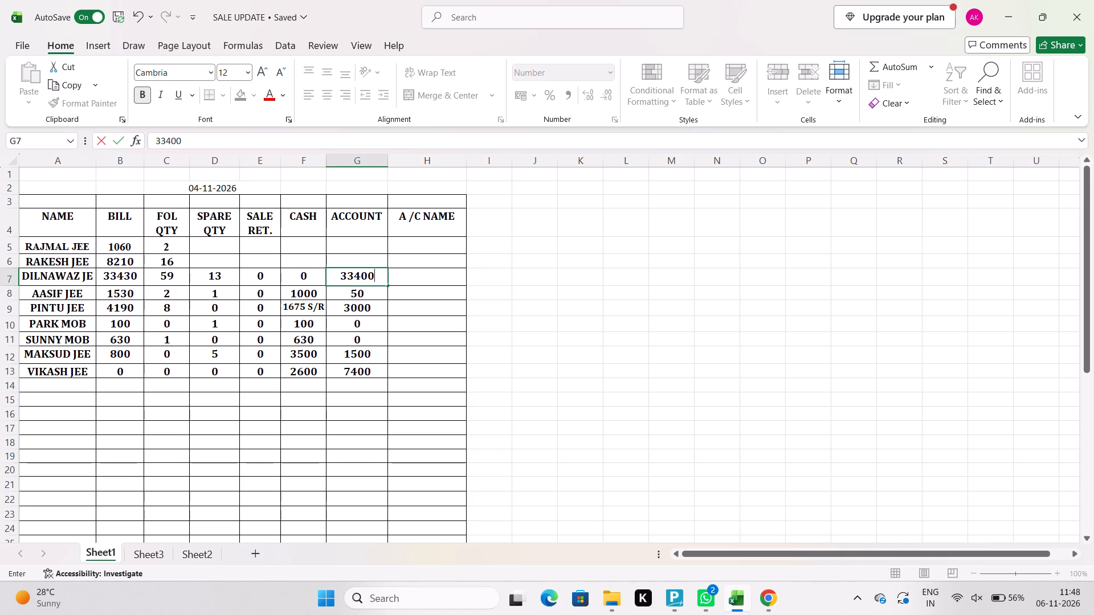
key("Up")
Enter SPARE QTY 0, SALE RET. 0, CASH 0 and ACCOUNT 8210 for RAKESH JEE in row 6.
key("Left")
key("Left")
key("Left")
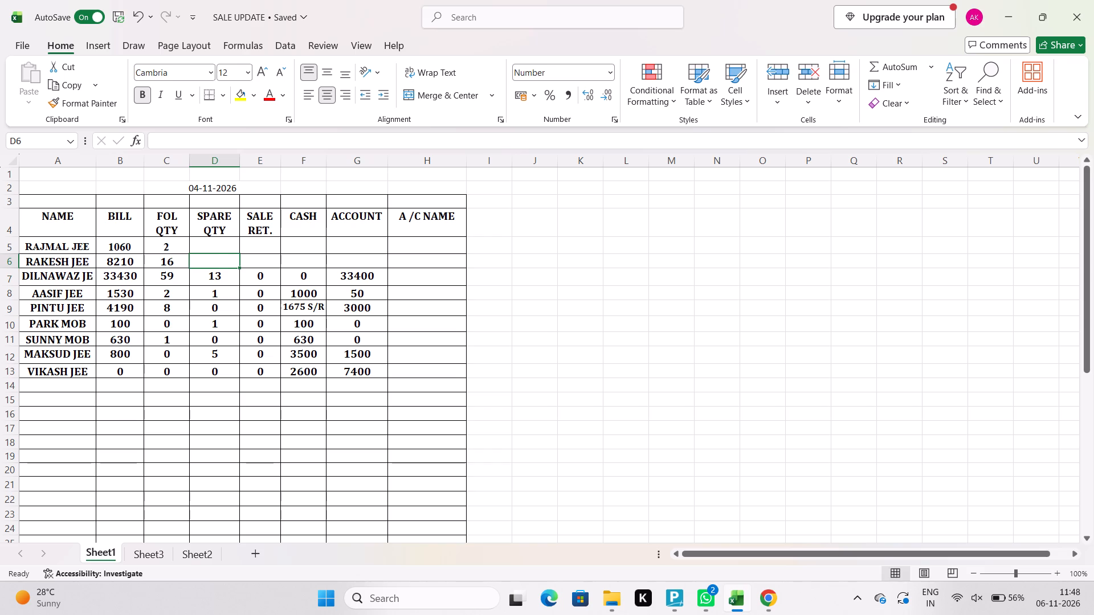
key("0")
key("Right")
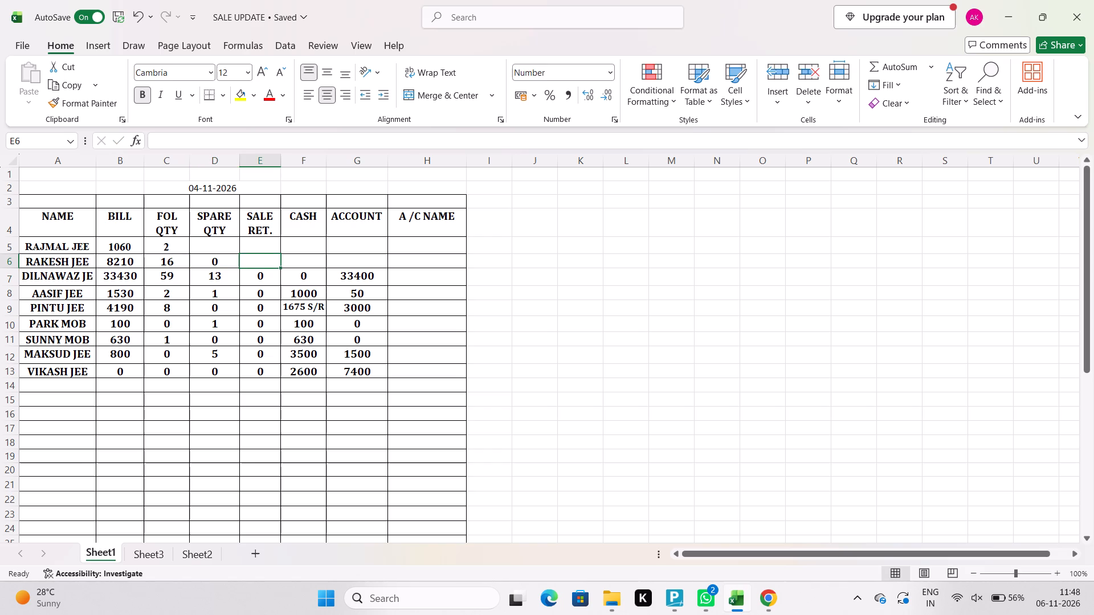
key("0")
key("Right")
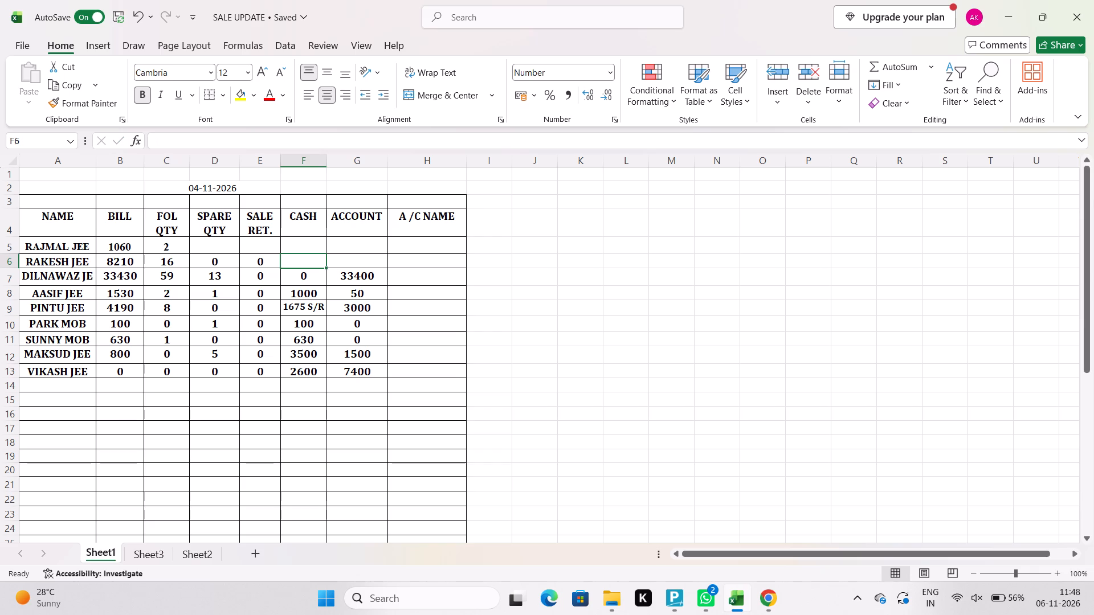
key("0")
key("Right")
type("8210")
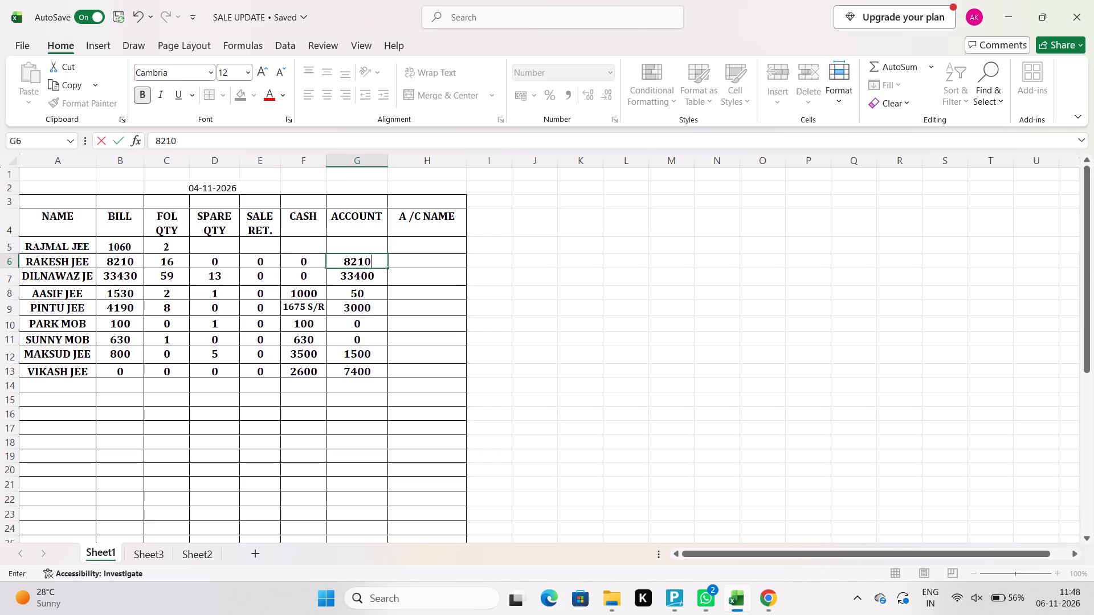
key("Up")
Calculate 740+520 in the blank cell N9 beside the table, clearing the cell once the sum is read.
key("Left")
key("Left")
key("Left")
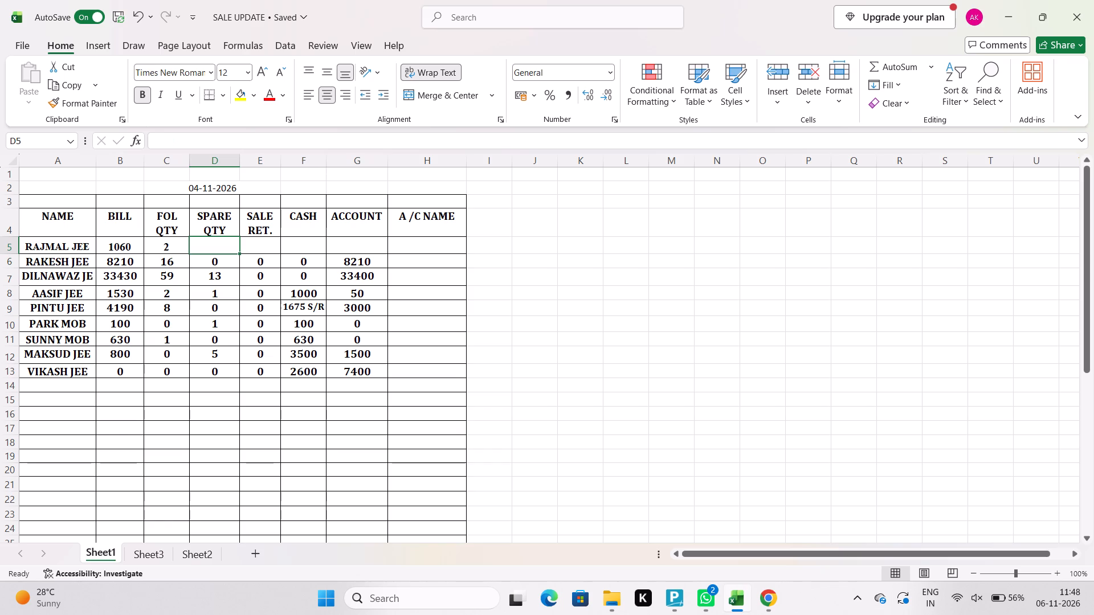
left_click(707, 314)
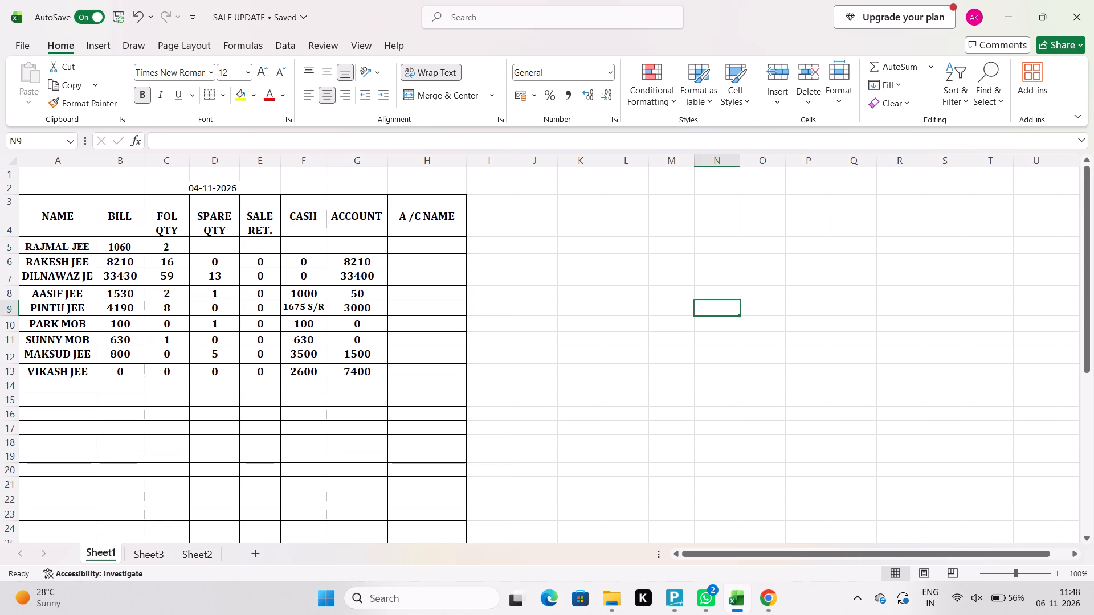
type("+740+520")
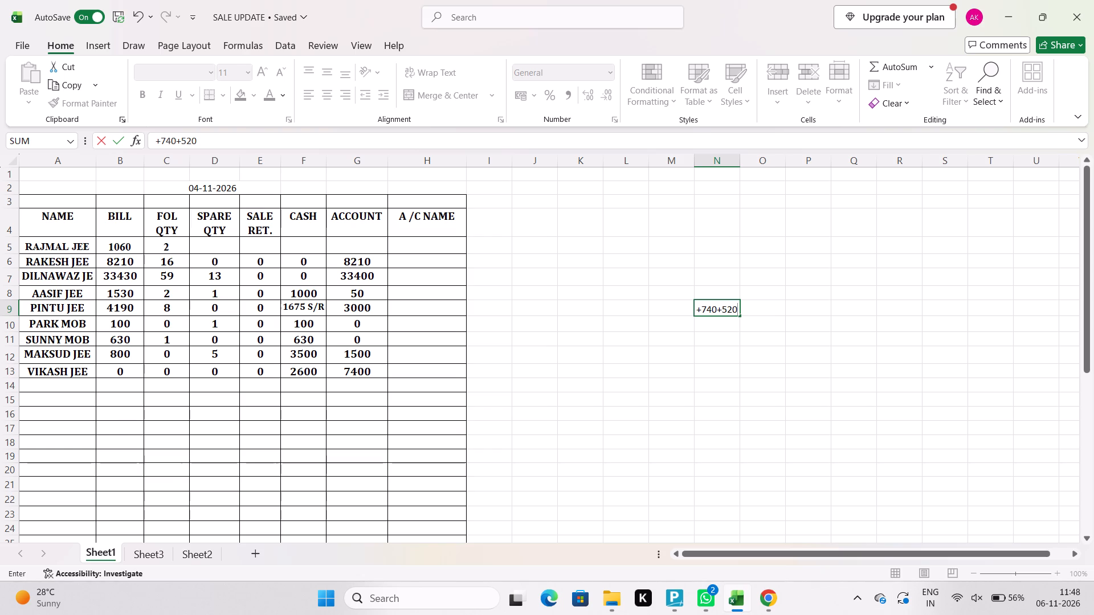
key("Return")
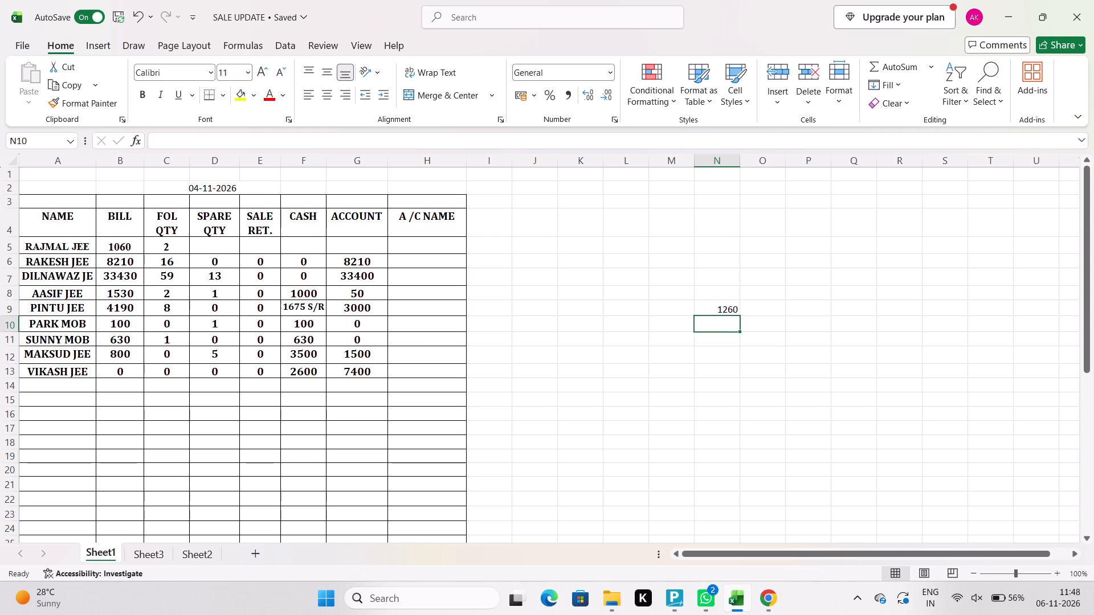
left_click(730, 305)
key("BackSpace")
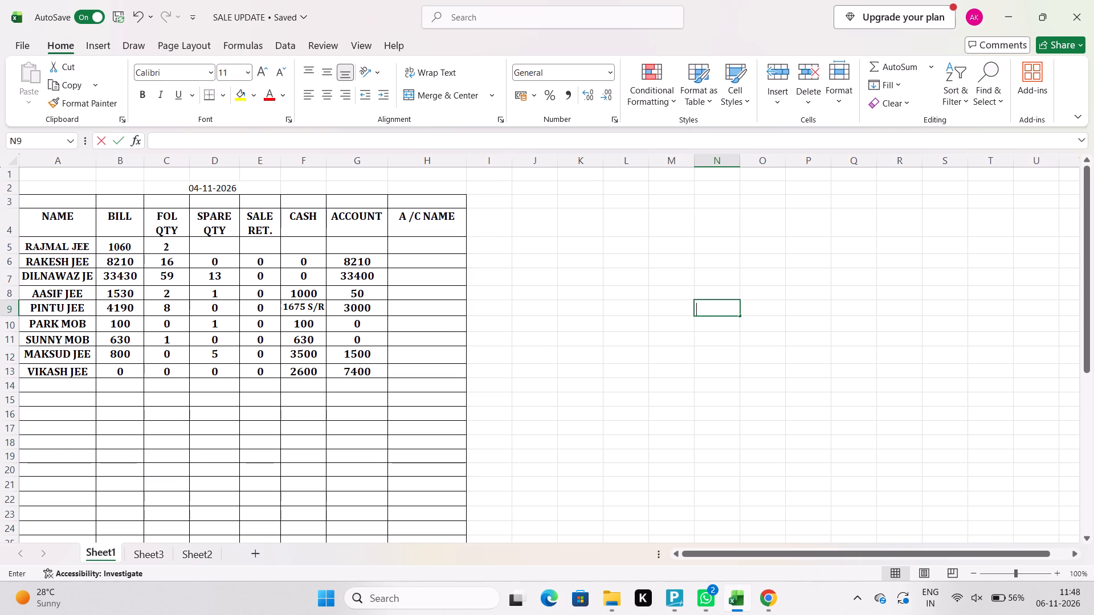
Enter ACCOUNT 1260 and CASH 0 for RAJMAL JEE in row 5.
left_click(365, 239)
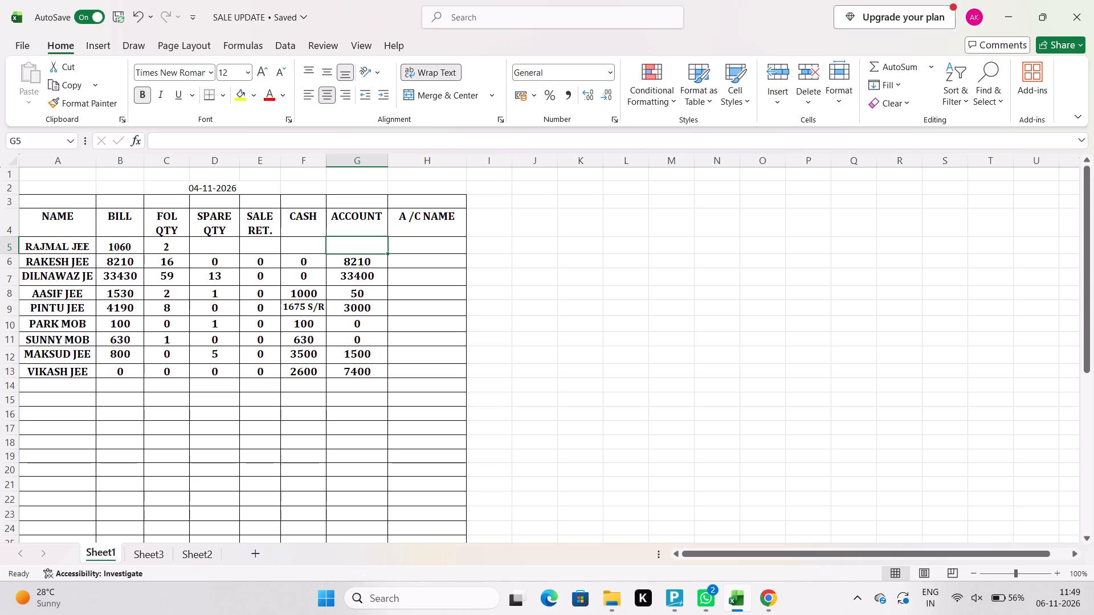
type("1260")
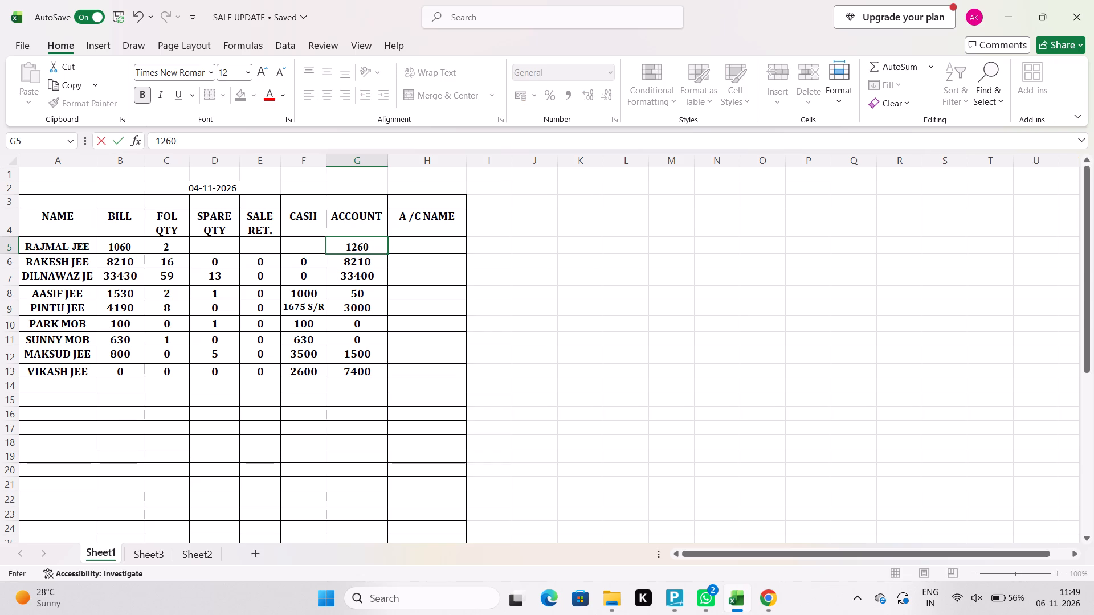
key("Left")
key("0")
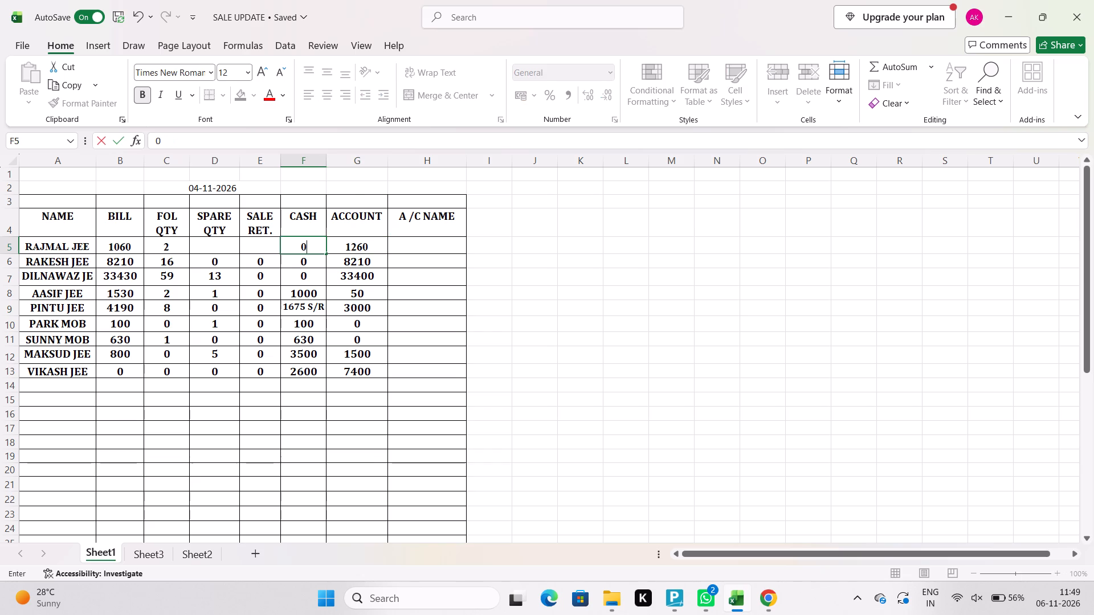
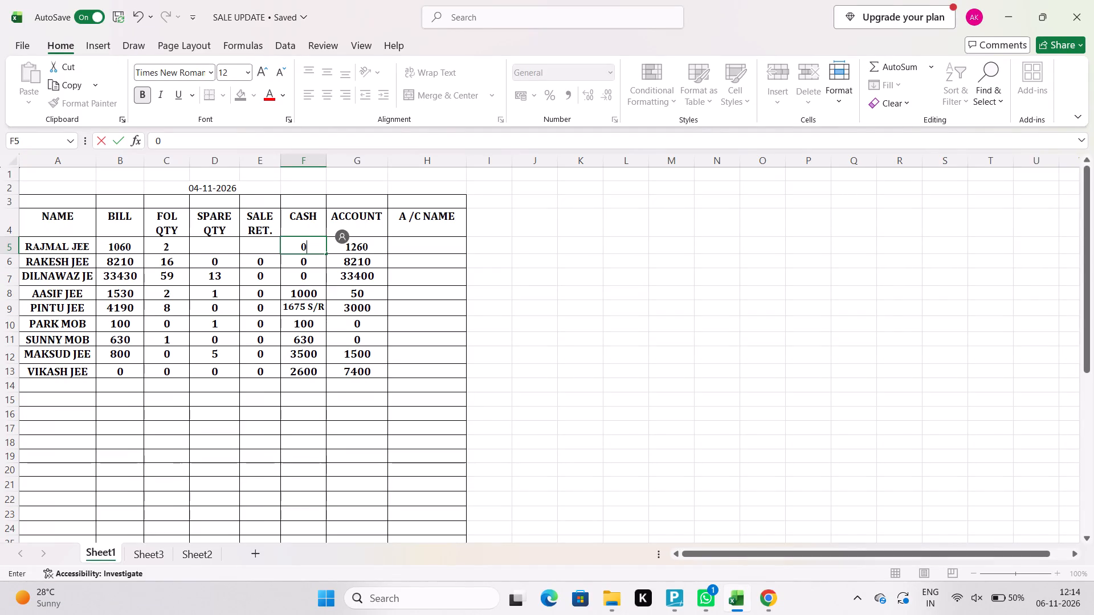
Finish the CASH 0 entry for RAJMAL JEE and select the first empty NAME cell, below VIKASH JEE in row 14.
left_click(348, 245)
left_click(336, 357)
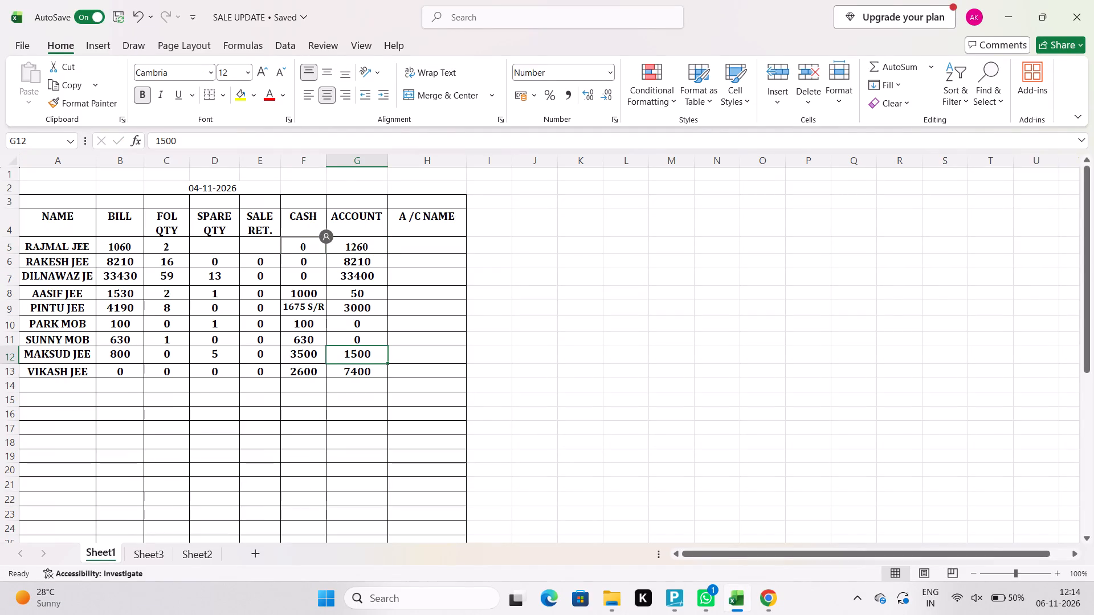
left_click(68, 383)
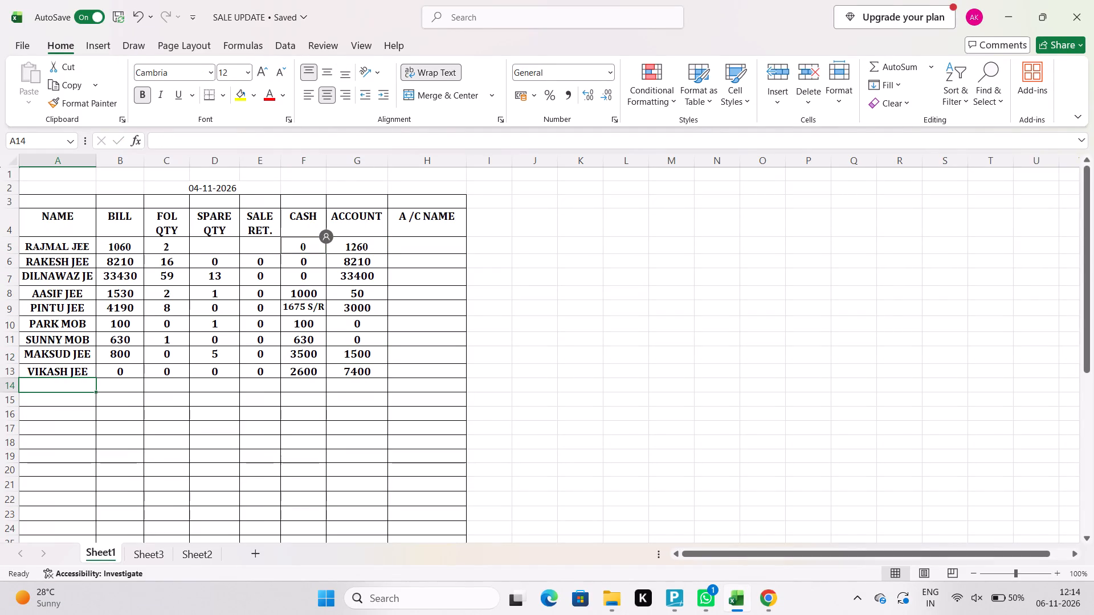
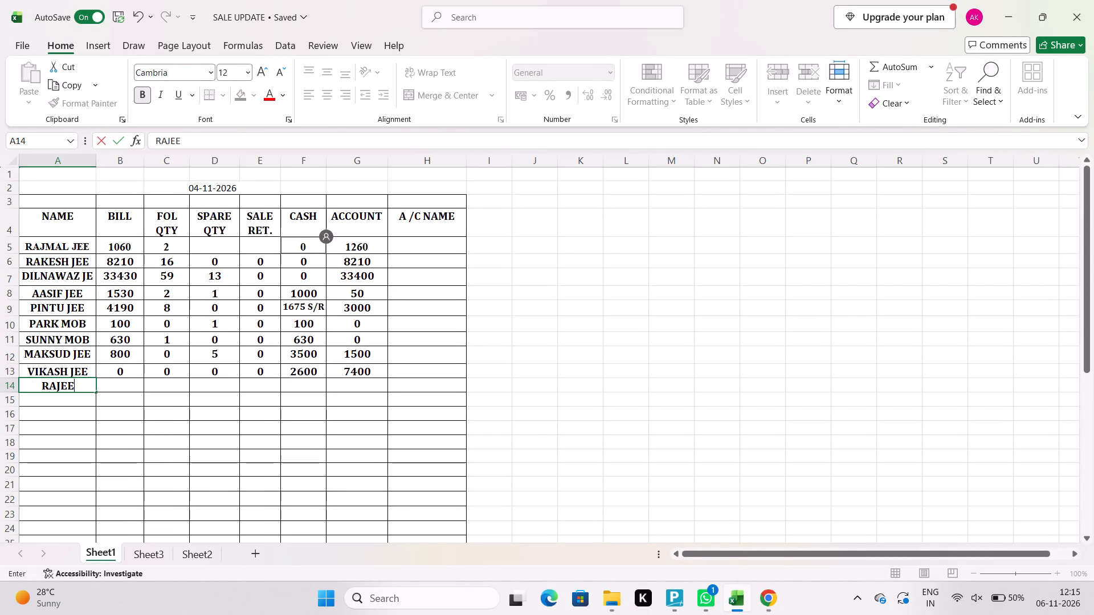
Complete the name RAJEEV JEE in row 14 and enter 0 for BILL, FOL QTY, SPARE QTY, SALE RET. and CASH.
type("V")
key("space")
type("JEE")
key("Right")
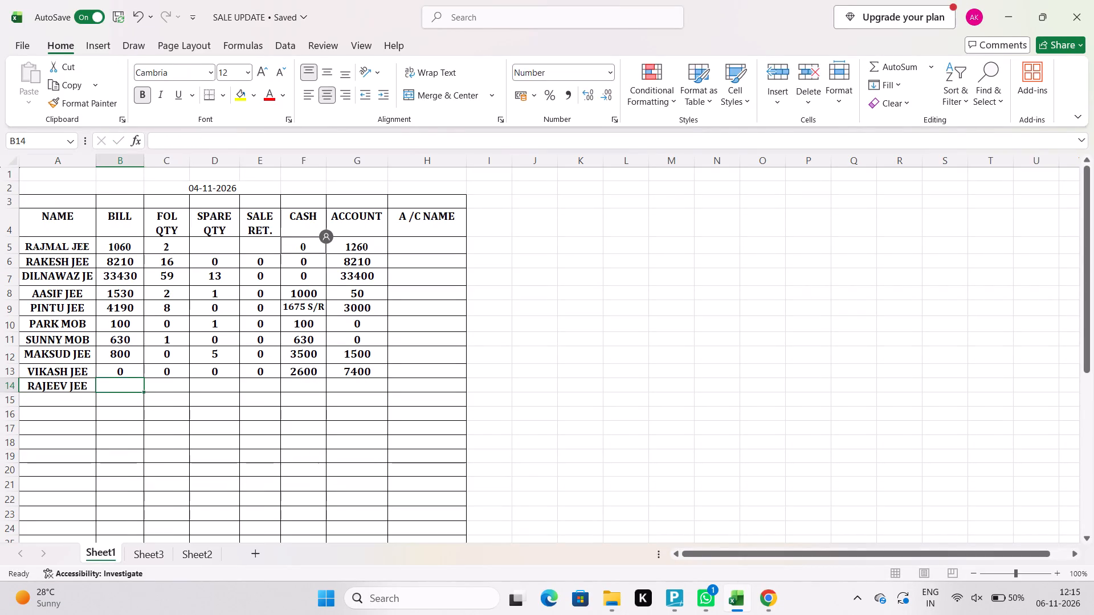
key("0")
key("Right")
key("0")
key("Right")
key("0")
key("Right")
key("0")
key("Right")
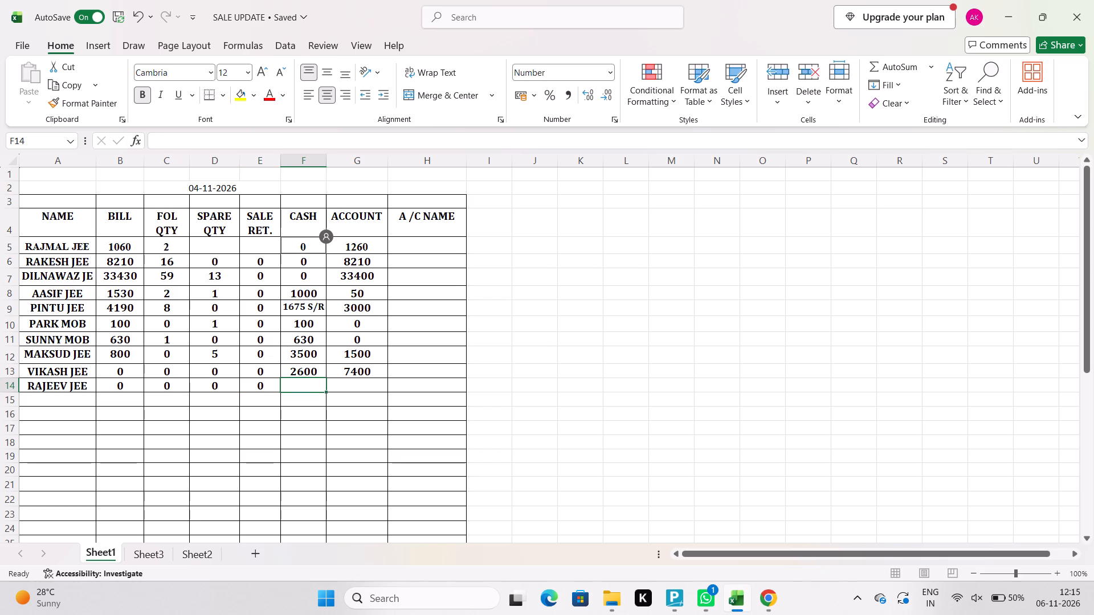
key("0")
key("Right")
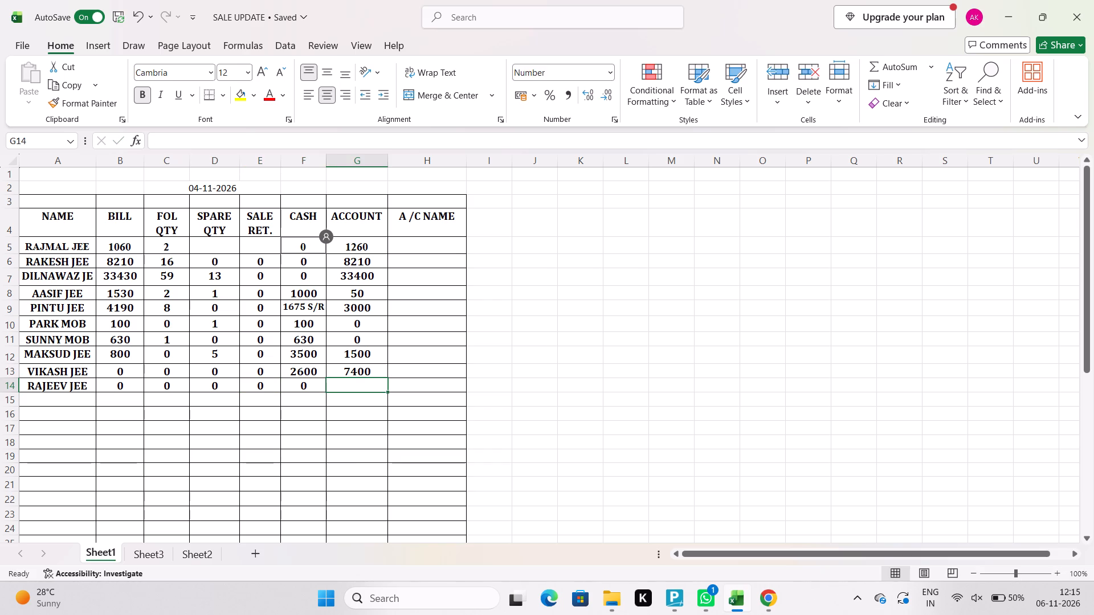
Enter 10000 as RAJEEV JEE's ACCOUNT payment.
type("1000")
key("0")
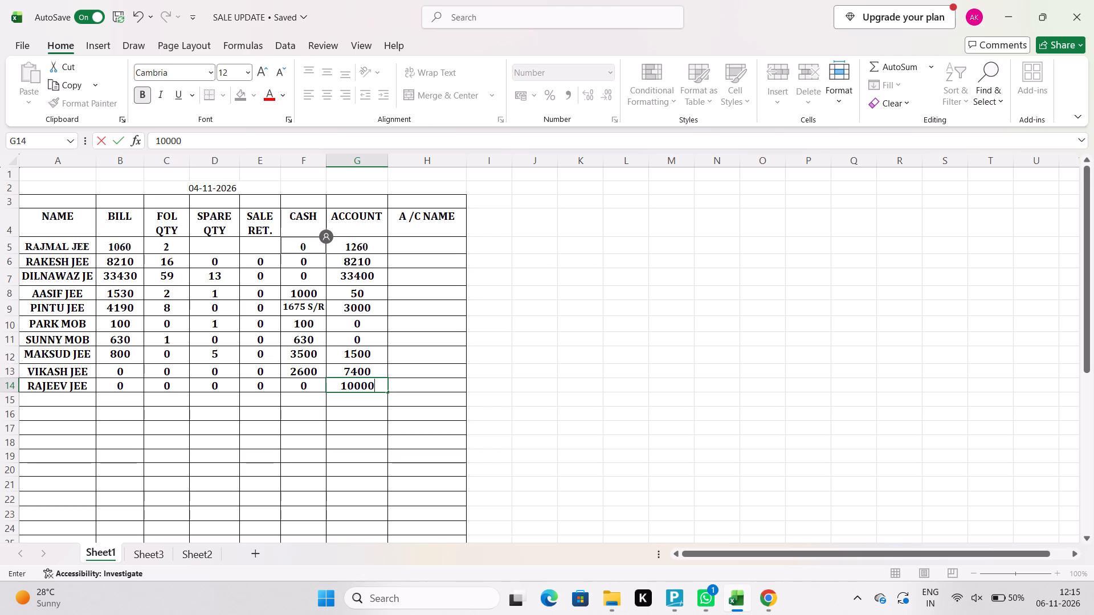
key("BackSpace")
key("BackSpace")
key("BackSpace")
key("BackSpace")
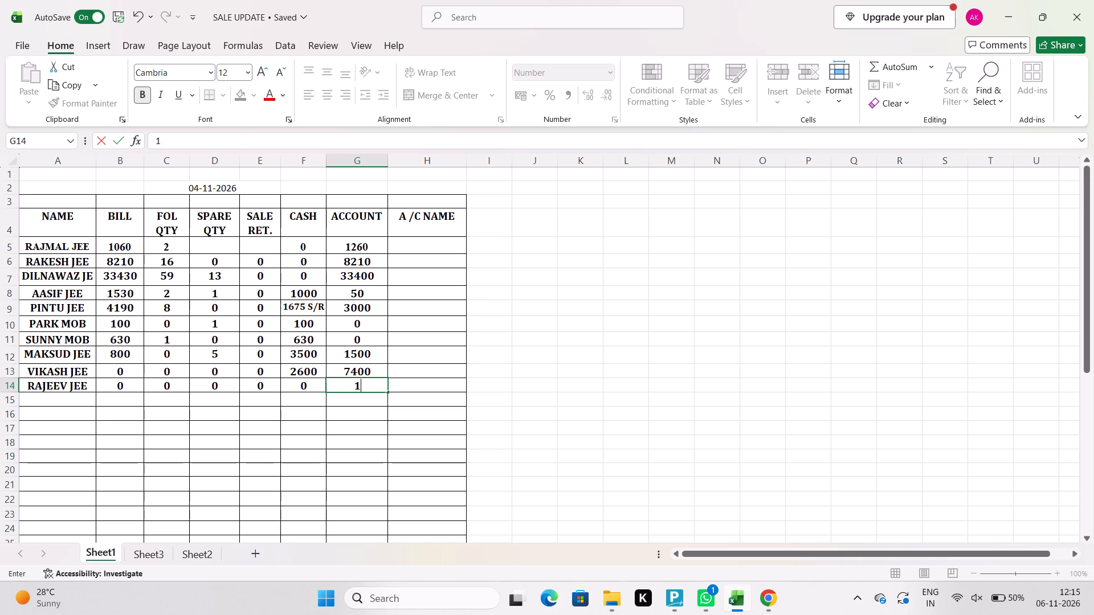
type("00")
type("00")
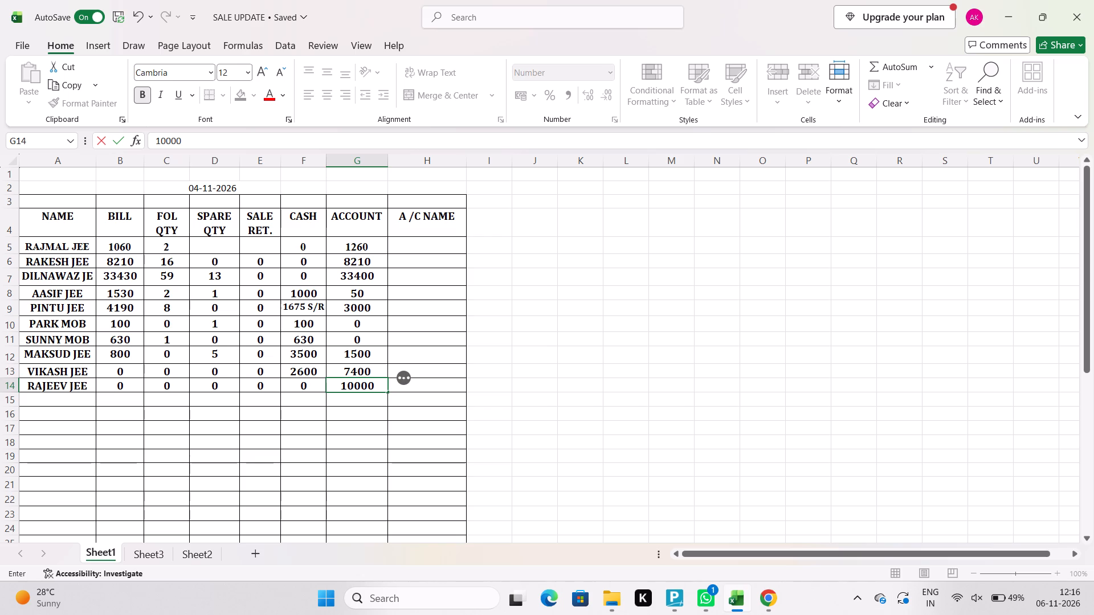
Check the customer entries one by one down the NAME column, from RAJMAL JEE to RAJEEV JEE.
left_click(45, 247)
left_click(47, 261)
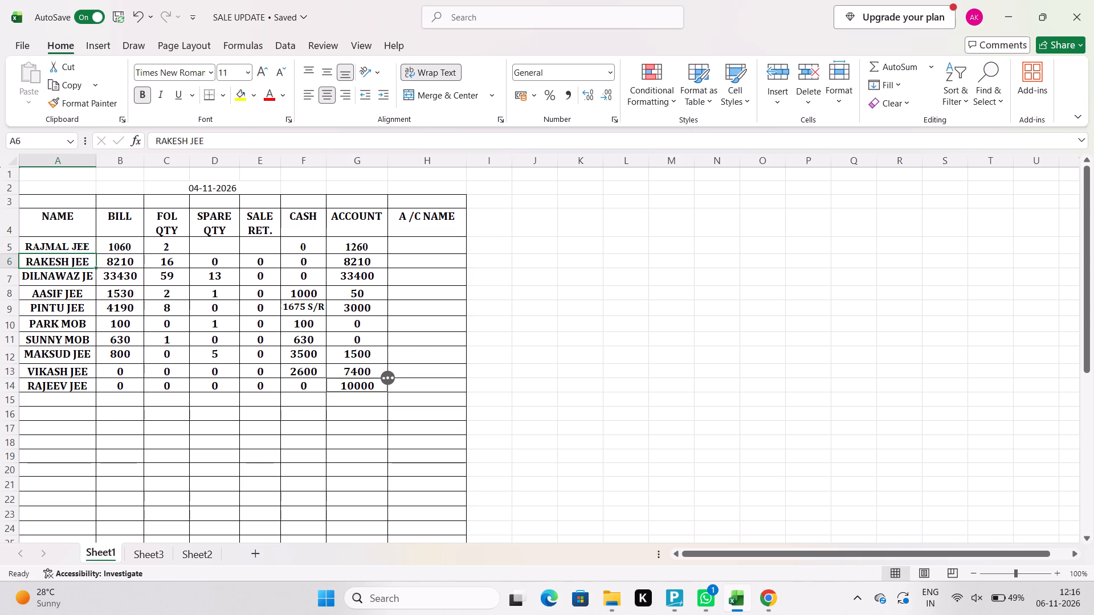
left_click(54, 280)
left_click(51, 298)
left_click(52, 309)
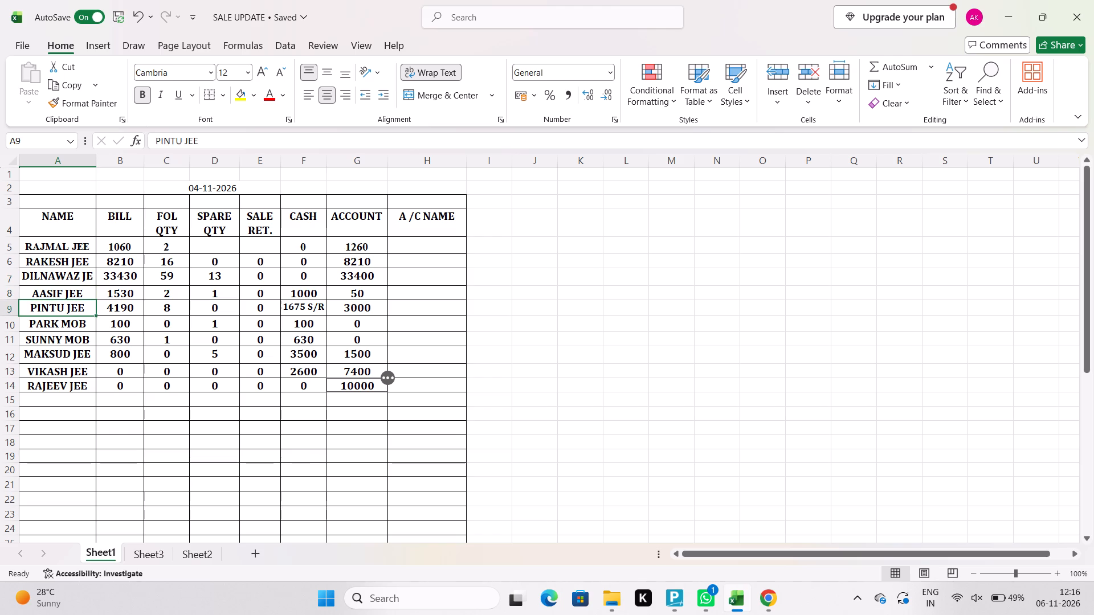
left_click(55, 325)
left_click(55, 342)
left_click(56, 358)
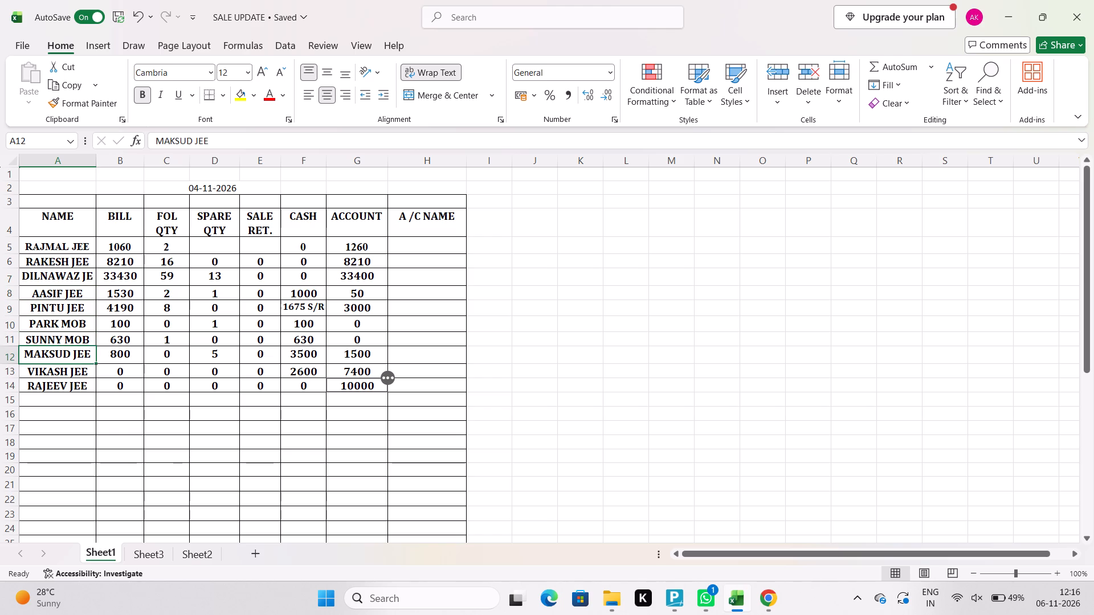
left_click(52, 371)
left_click(49, 378)
left_click(48, 387)
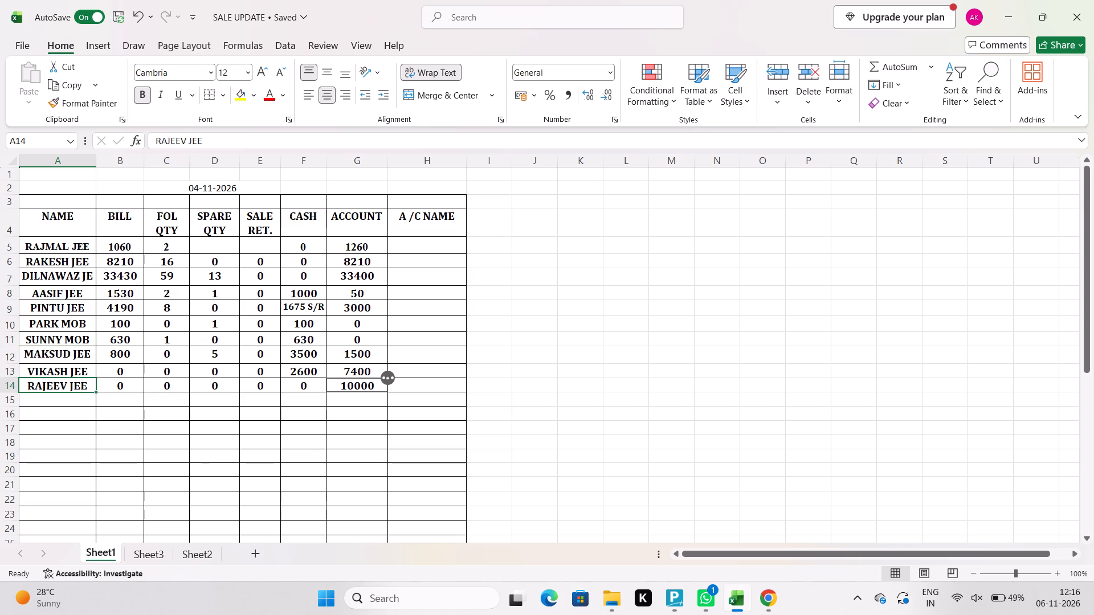
Enter SUMIT JEE as the A/C NAME in RAJMAL JEE's row.
left_click(421, 246)
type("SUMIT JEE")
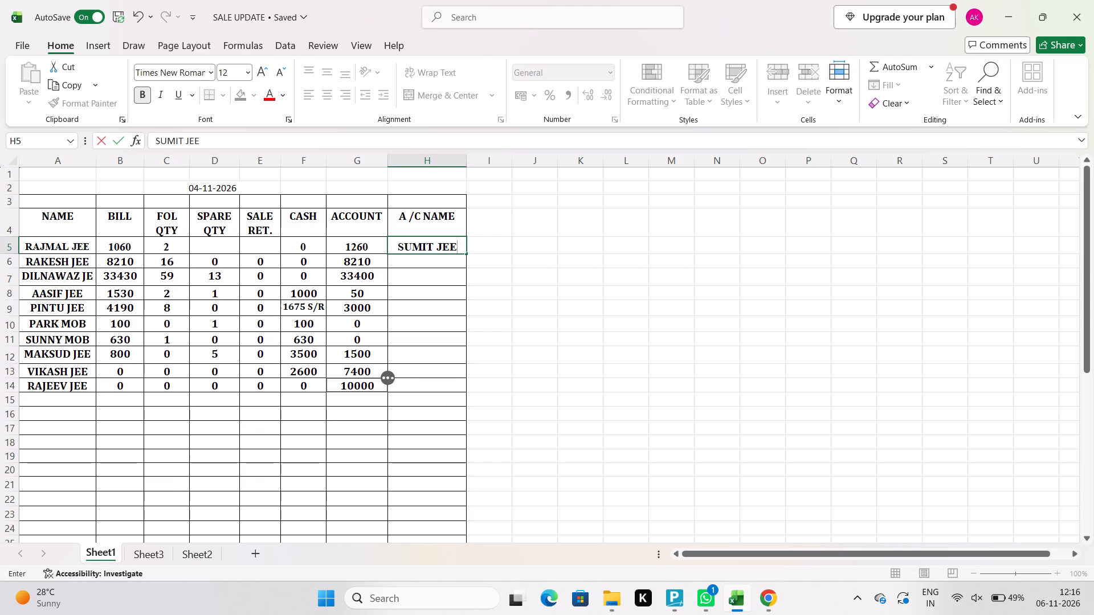
left_click(424, 248)
left_click_drag(466, 253, 451, 294)
left_click(445, 241)
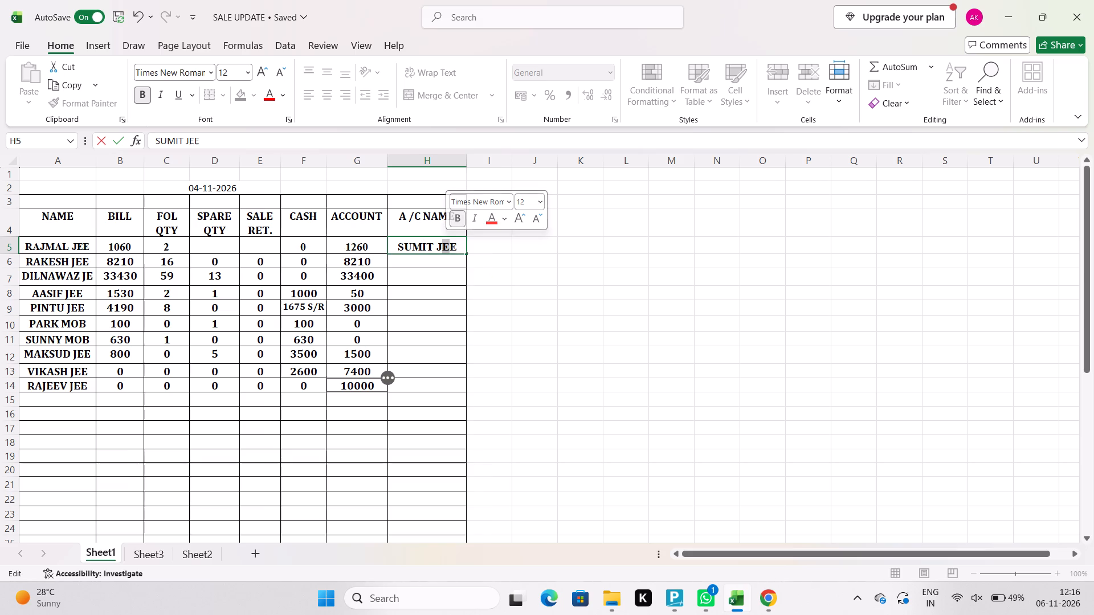
left_click(422, 279)
left_click(414, 235)
left_click(414, 245)
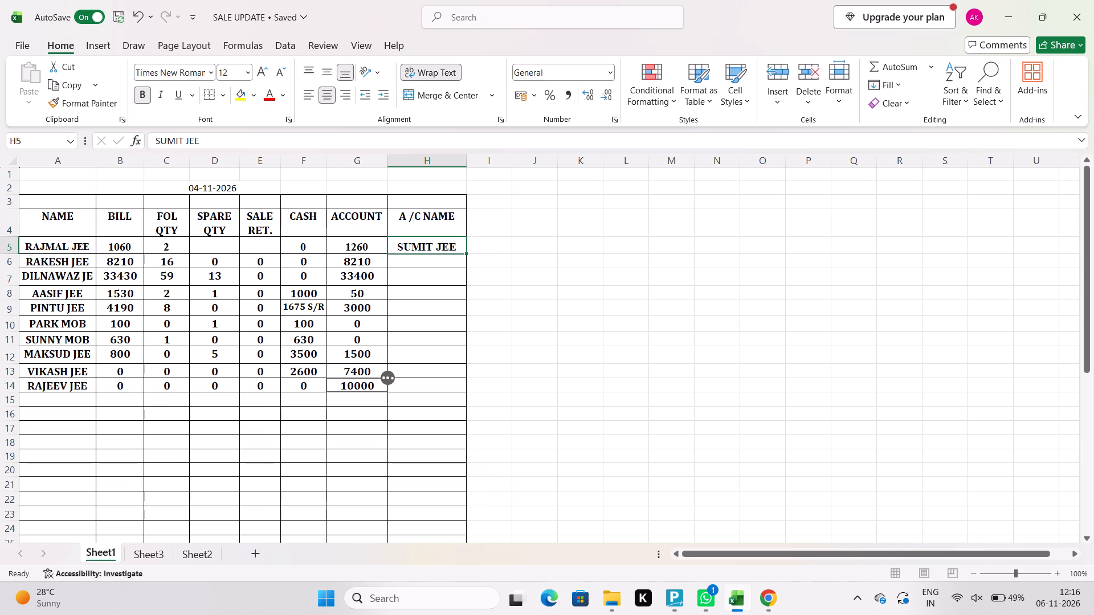
Fill SUMIT JEE down the A/C NAME column through RAJEEV JEE's row 14.
left_click_drag(464, 252, 462, 268)
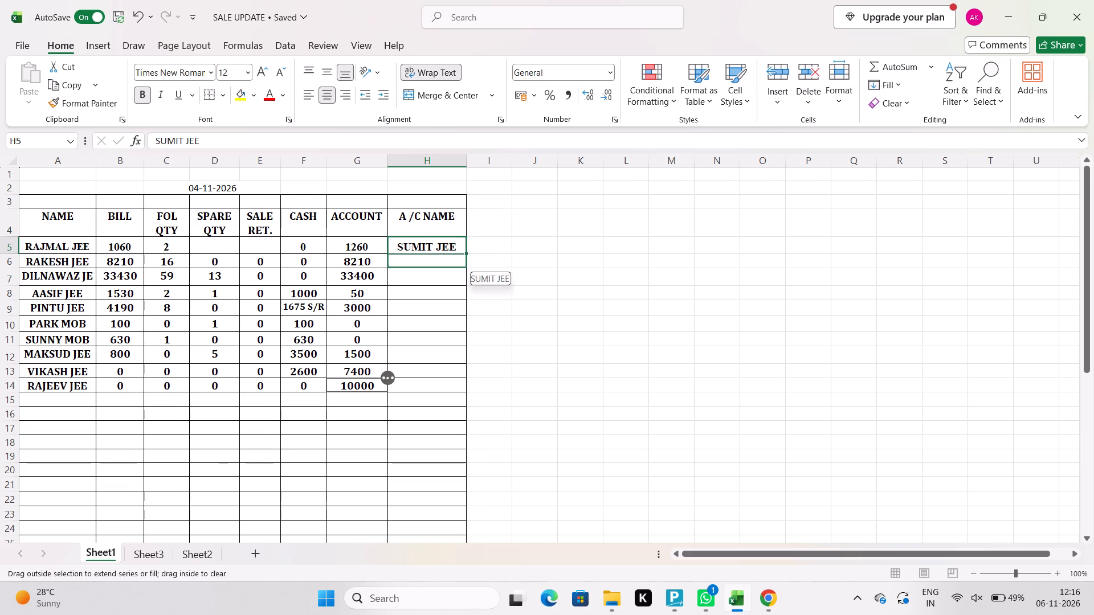
left_click_drag(462, 268, 458, 392)
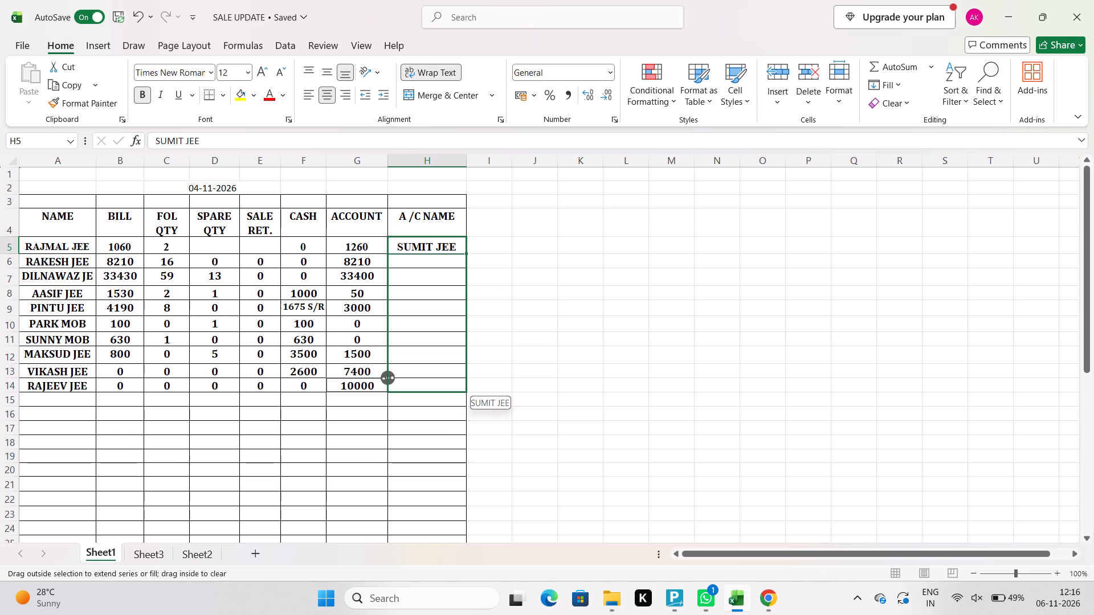
left_click(431, 440)
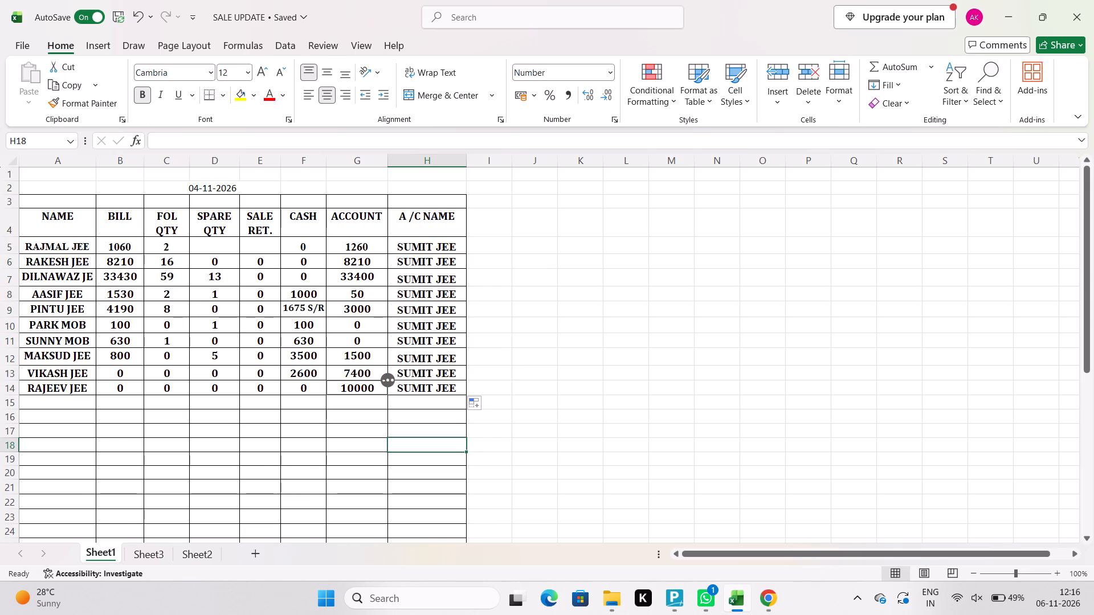
Sum the ACCOUNT payments by selecting them and enter the total 64820 in row 22 of the ACCOUNT column.
scroll(195, 382, "down", 3)
scroll(243, 381, "up", 5)
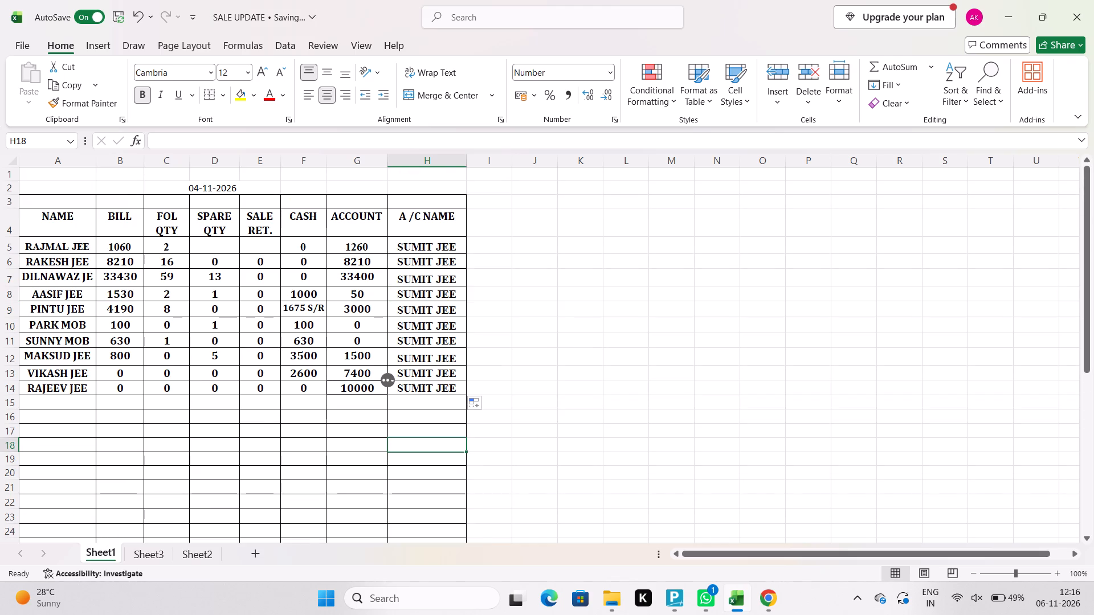
left_click_drag(357, 229, 361, 389)
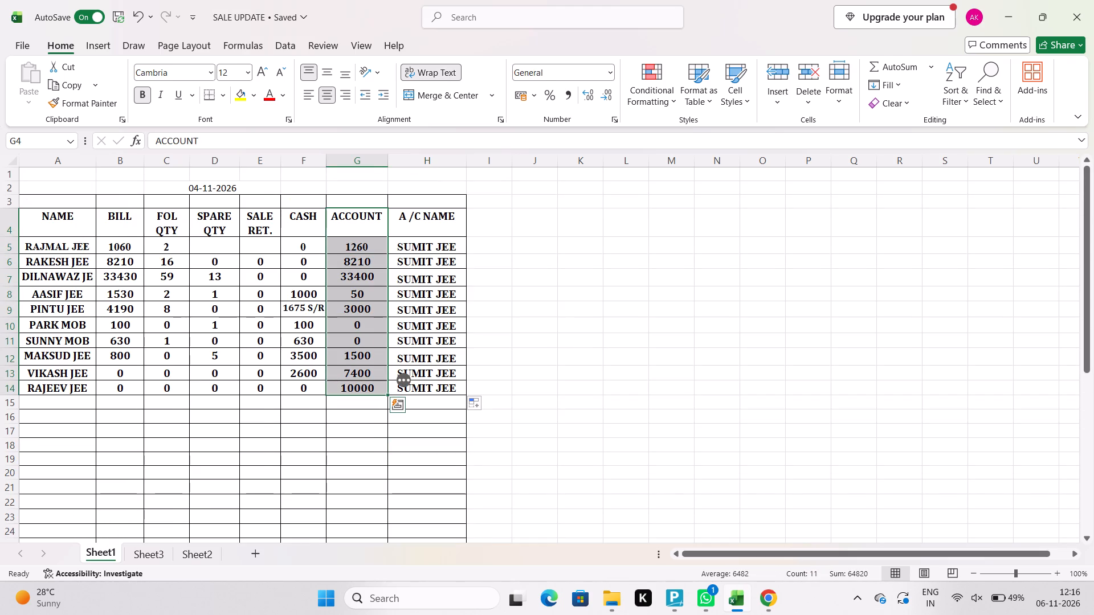
scroll(350, 395, "down", 2)
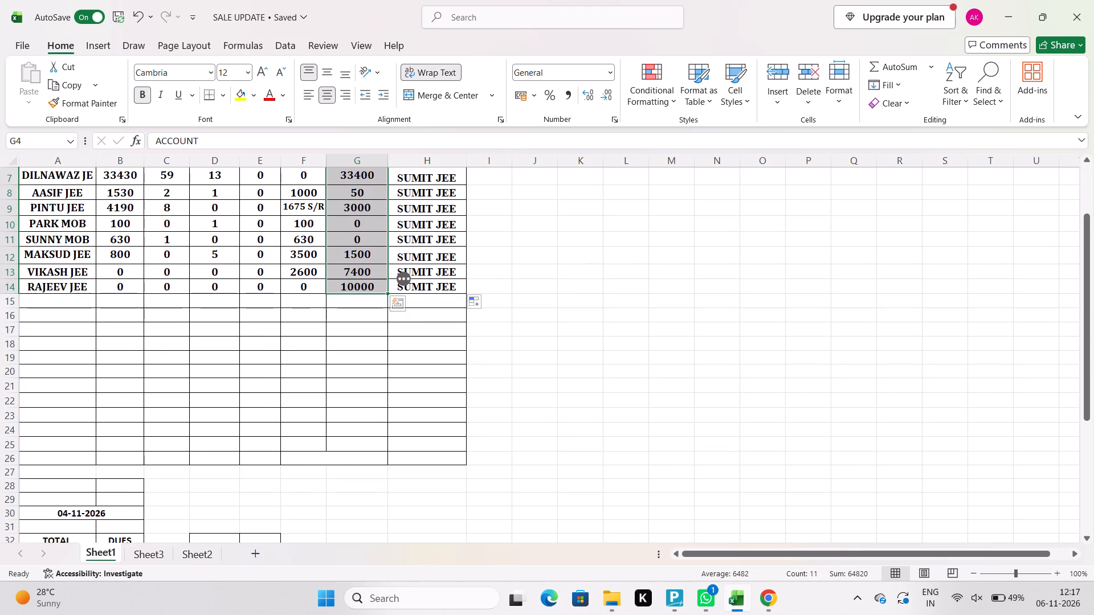
left_click(349, 399)
type("64820")
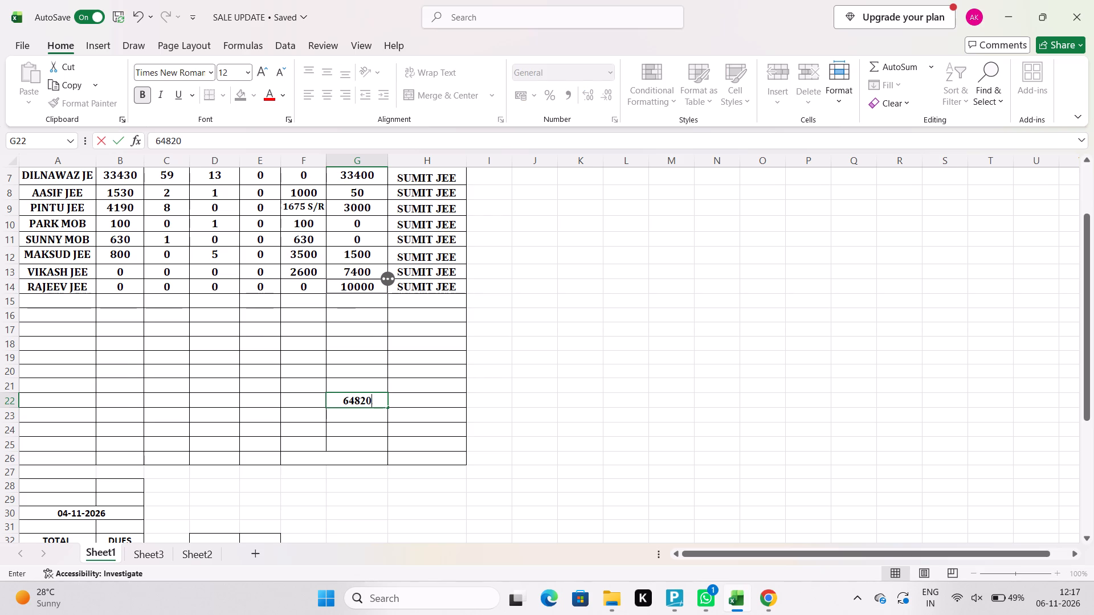
Sum the CASH payments by selecting them and enter the total 7830 in row 22 of the CASH column.
scroll(360, 399, "up", 3)
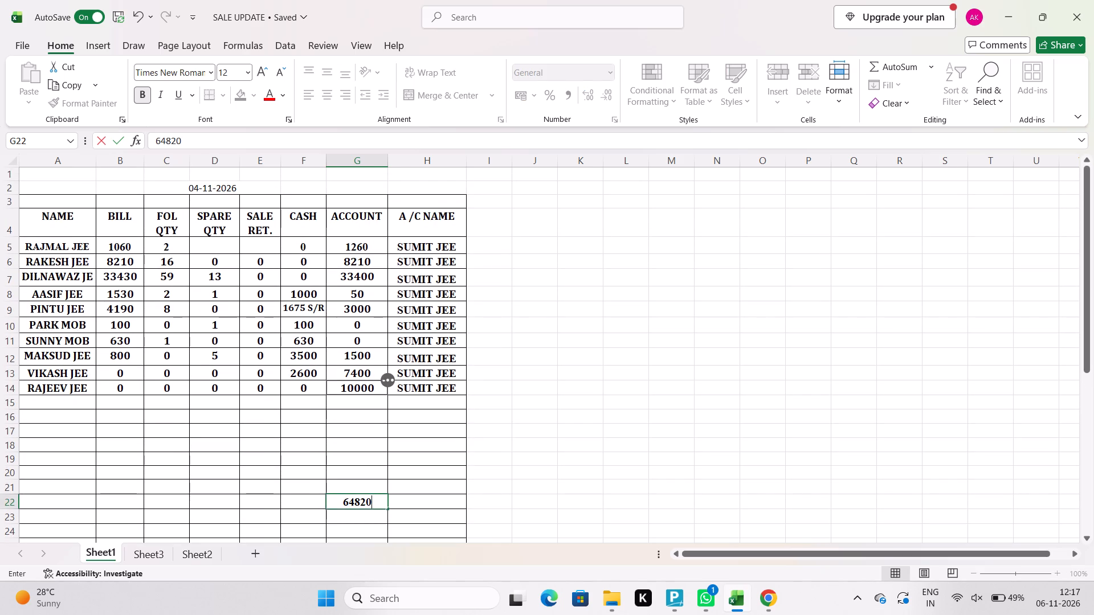
left_click_drag(304, 232, 307, 384)
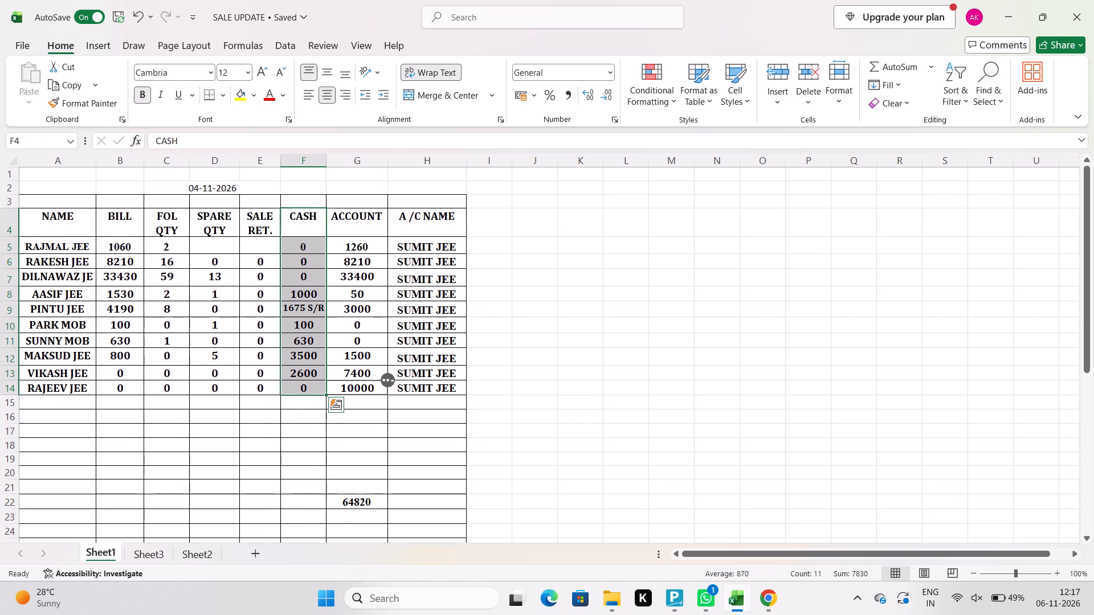
left_click(315, 500)
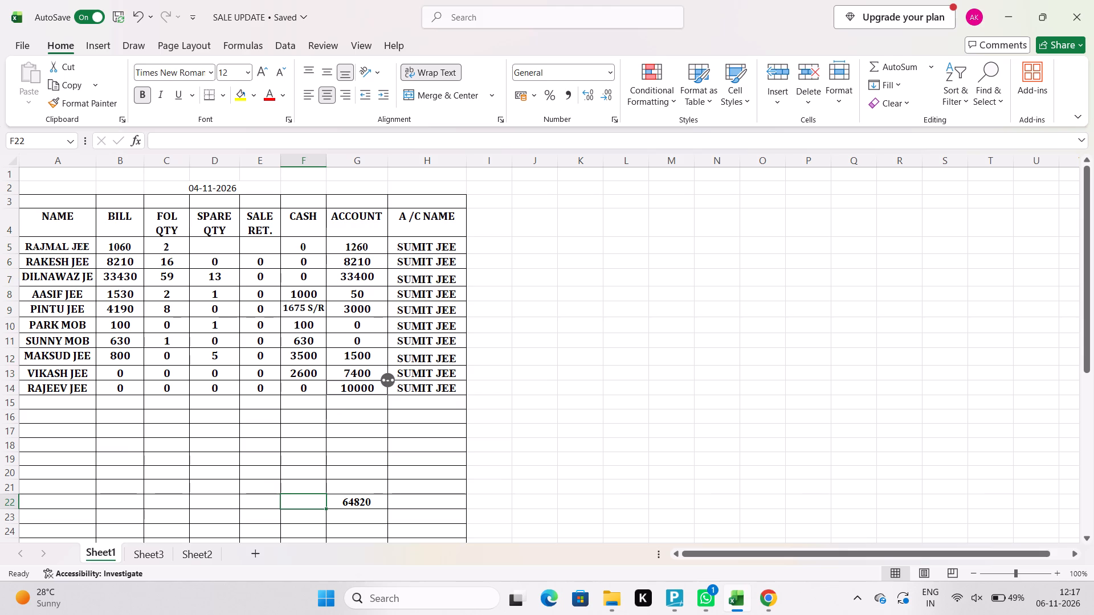
type("7830")
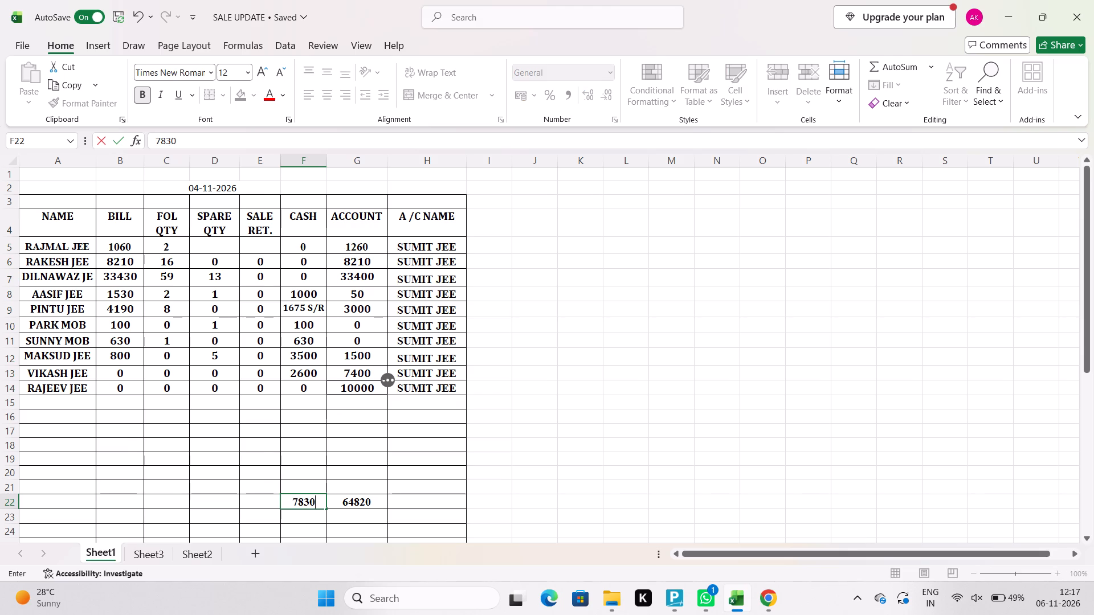
left_click_drag(298, 499, 341, 503)
left_click_drag(341, 503, 349, 505)
left_click(303, 427)
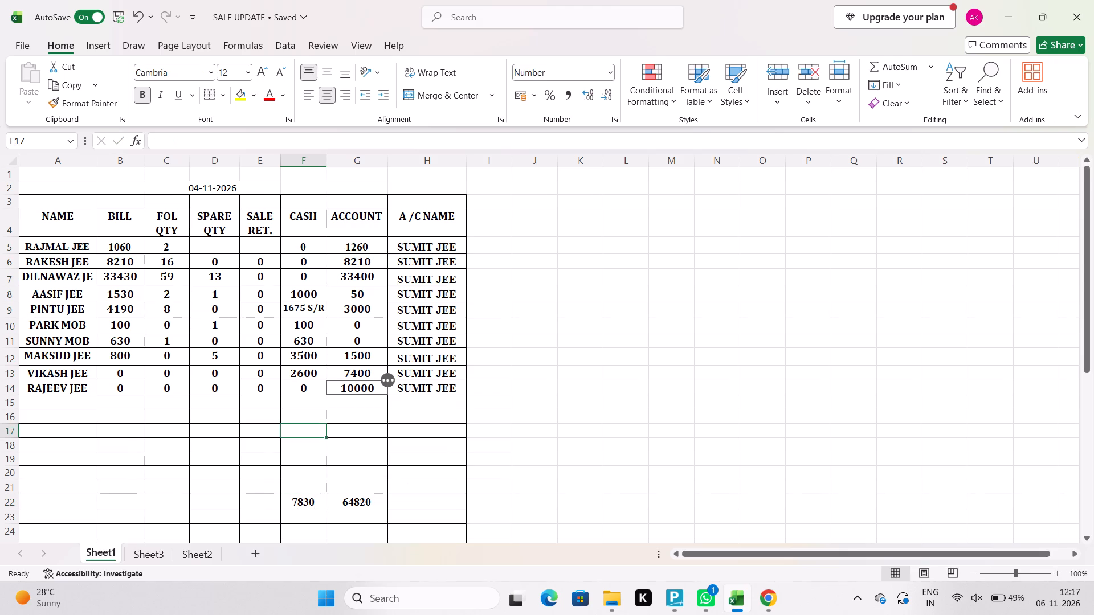
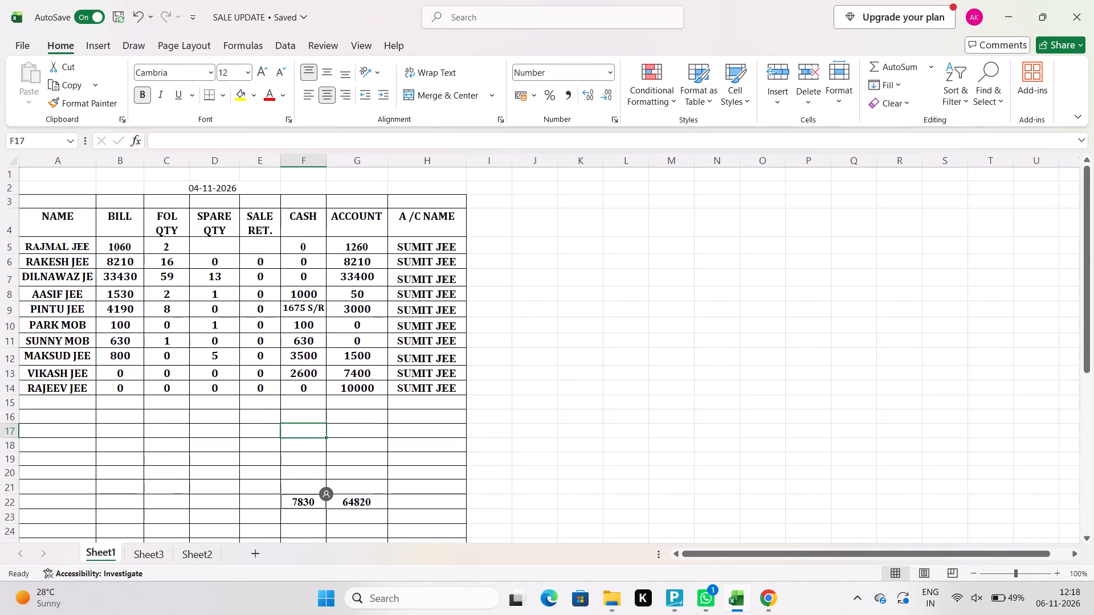
Recheck the ACCOUNT and CASH columns, sum their row 22 totals and enter 72650 in the merged cell below them in row 26.
left_click_drag(361, 229, 358, 253)
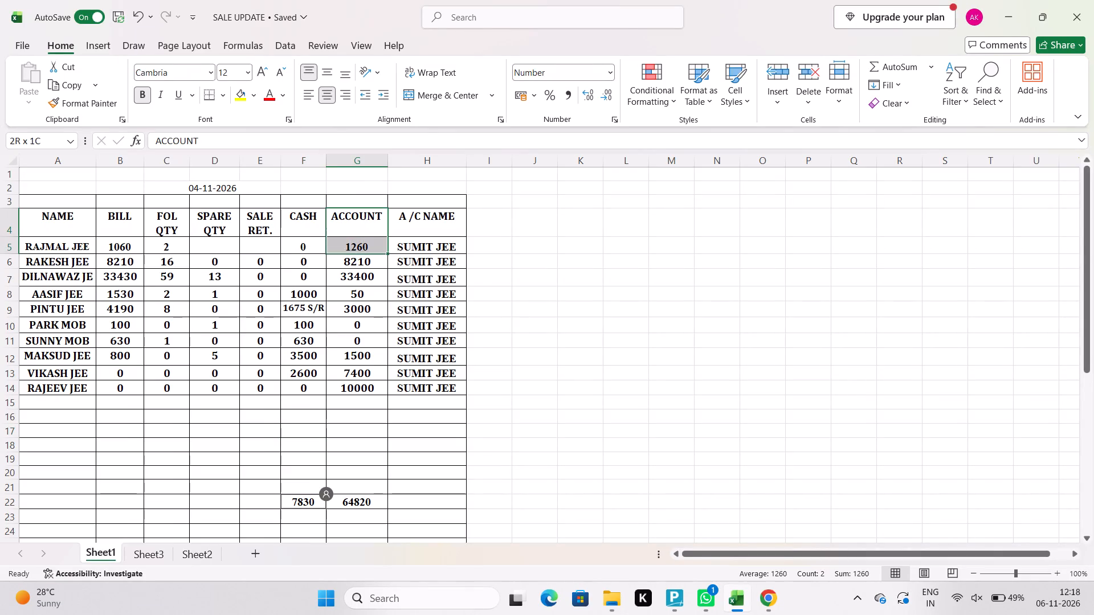
left_click_drag(358, 253, 367, 388)
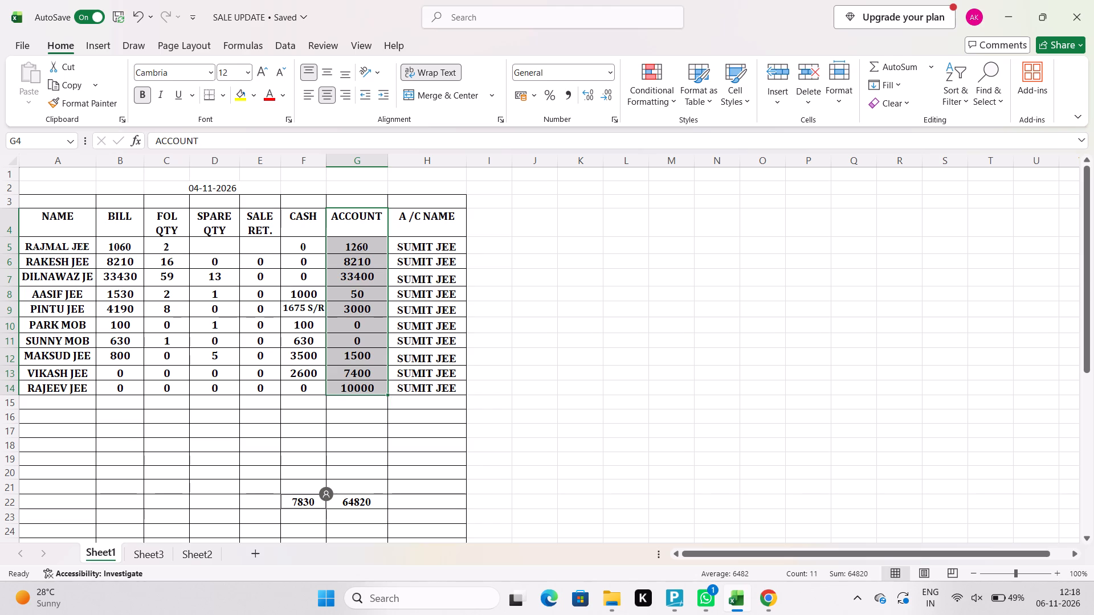
left_click_drag(300, 230, 303, 380)
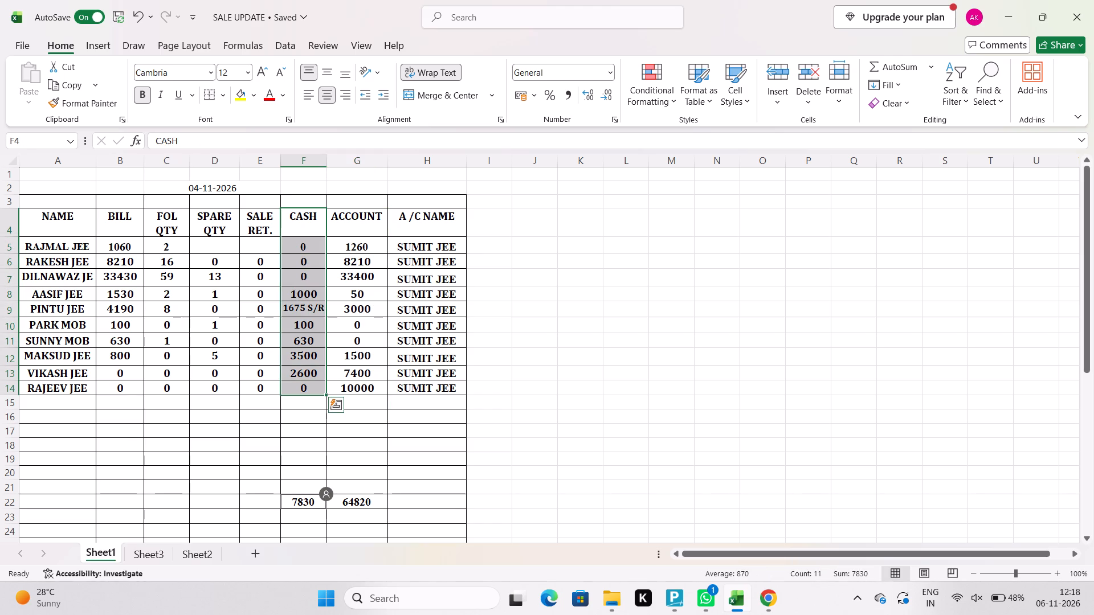
left_click_drag(298, 502, 310, 504)
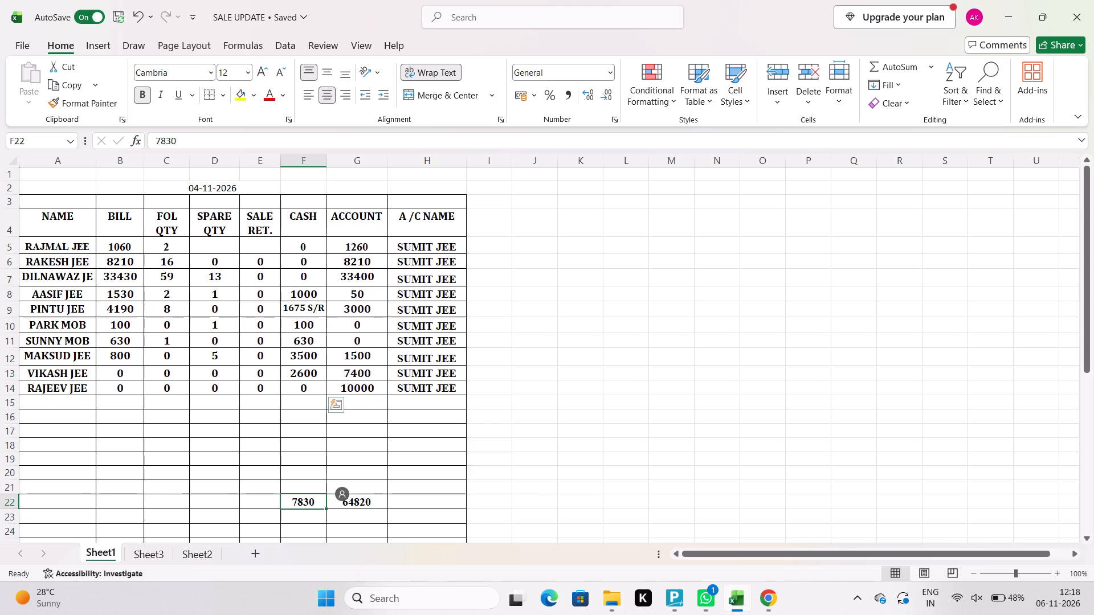
left_click_drag(310, 504, 340, 510)
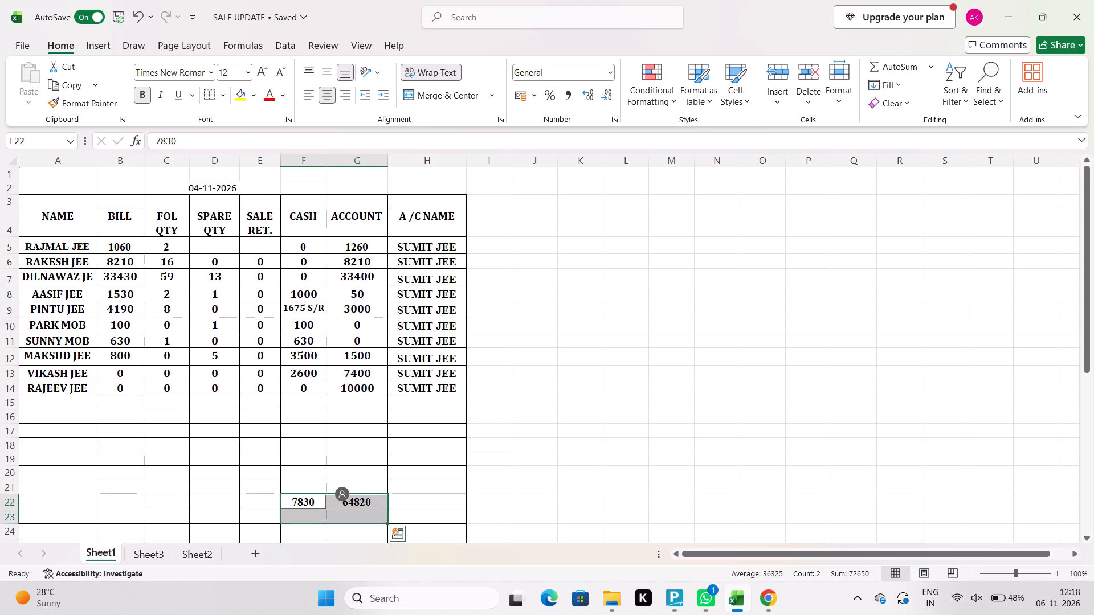
scroll(322, 466, "down", 2)
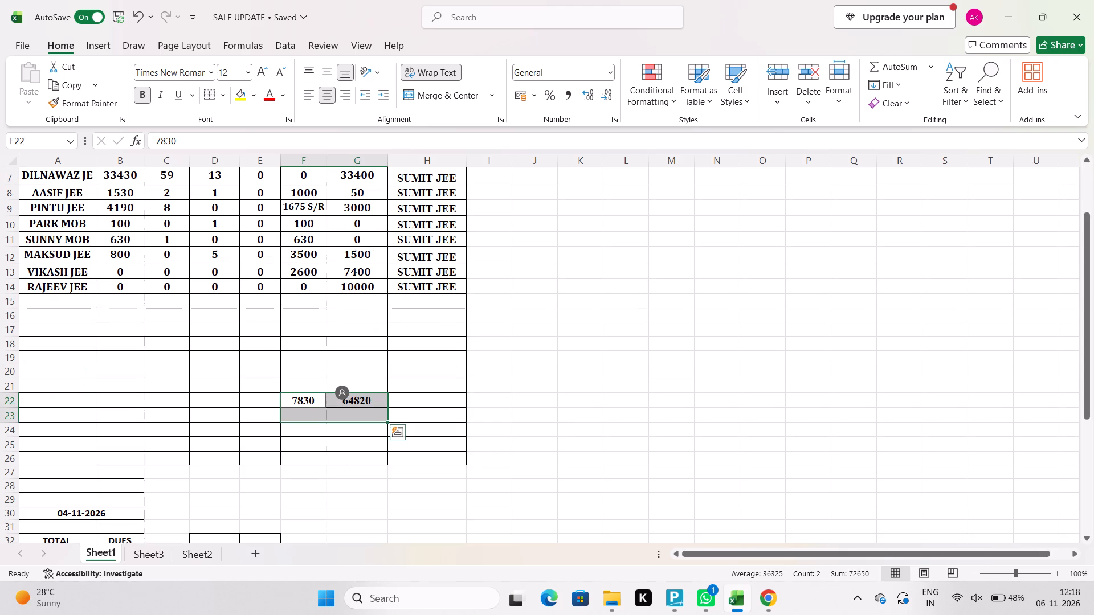
left_click(309, 457)
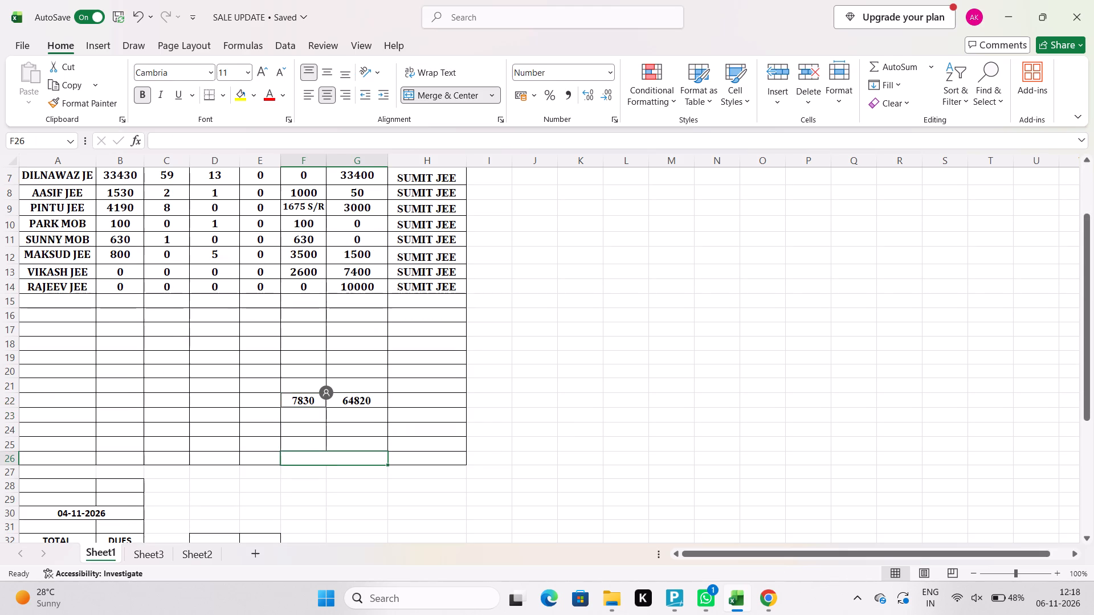
type("72650")
Enter 3 as PINTU JEE's SALE RET. and 3 as that column's total in row 22.
scroll(285, 392, "up", 3)
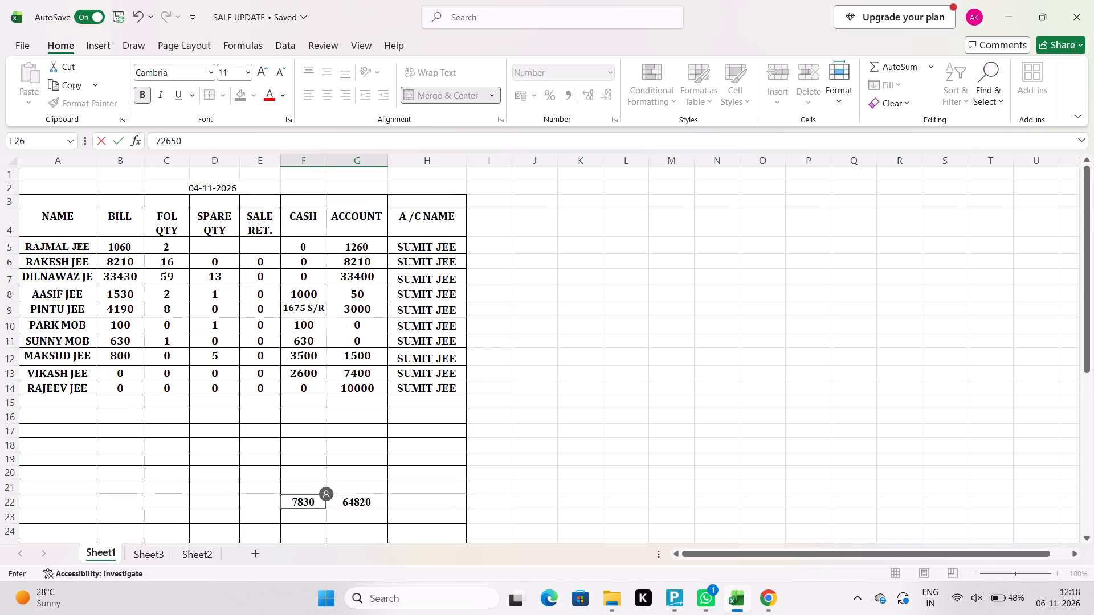
left_click(252, 309)
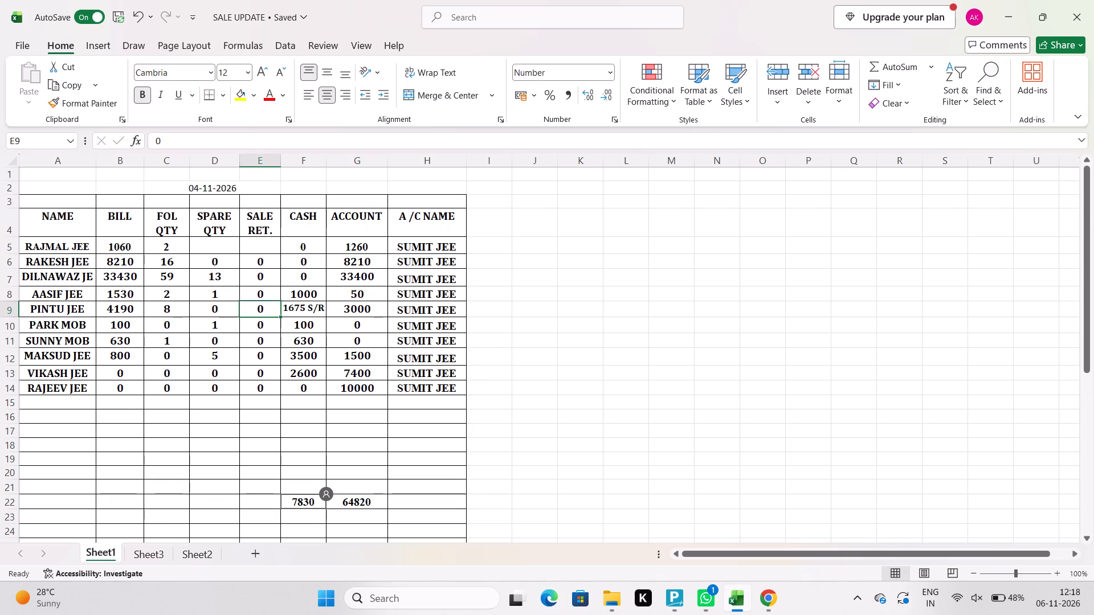
key("3")
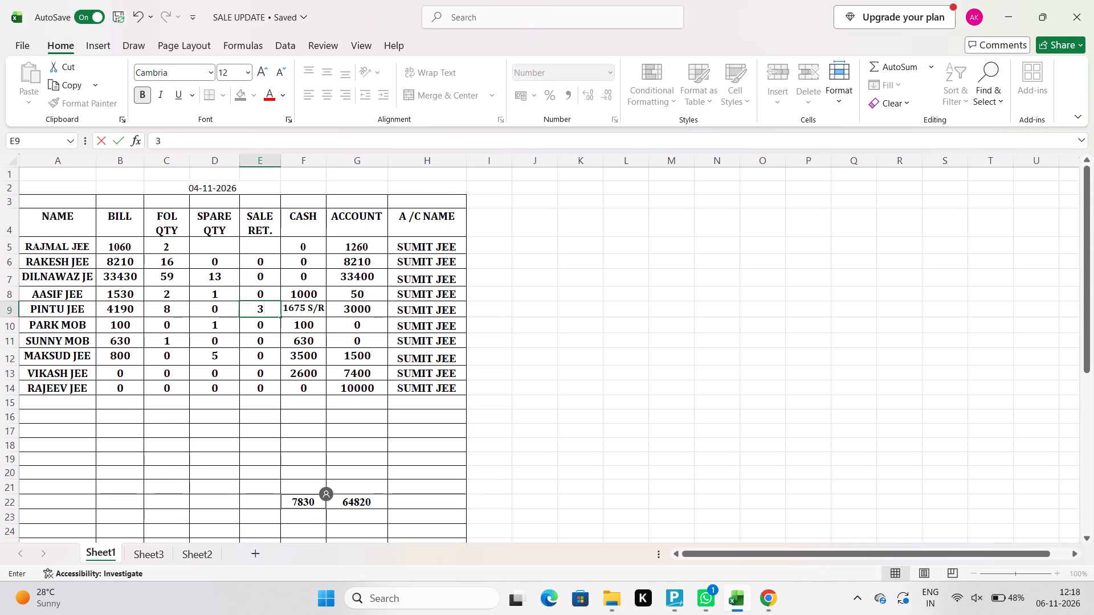
left_click(252, 503)
key("3")
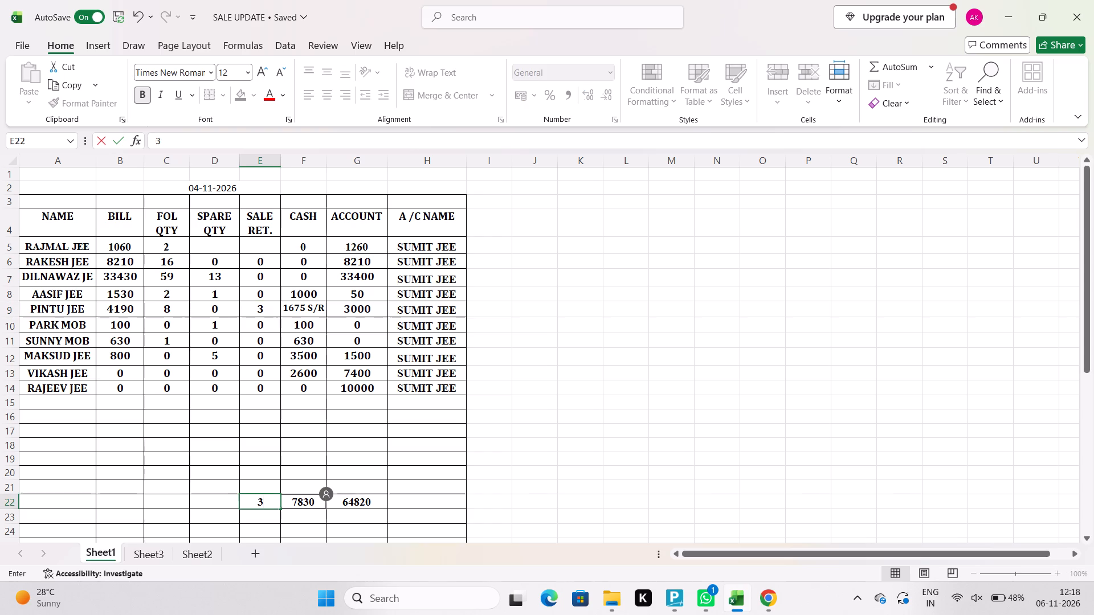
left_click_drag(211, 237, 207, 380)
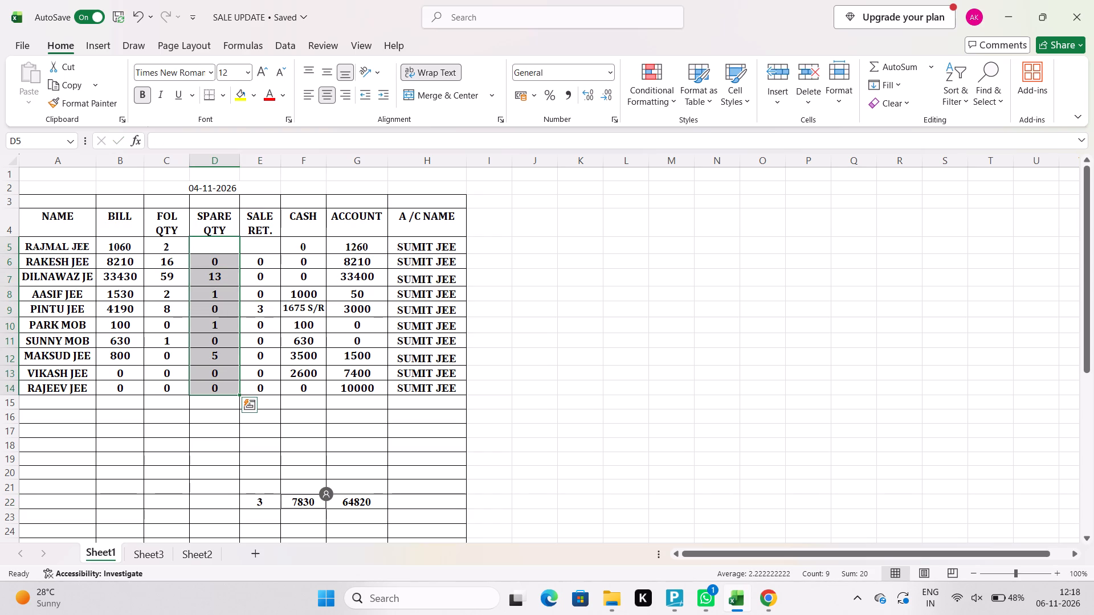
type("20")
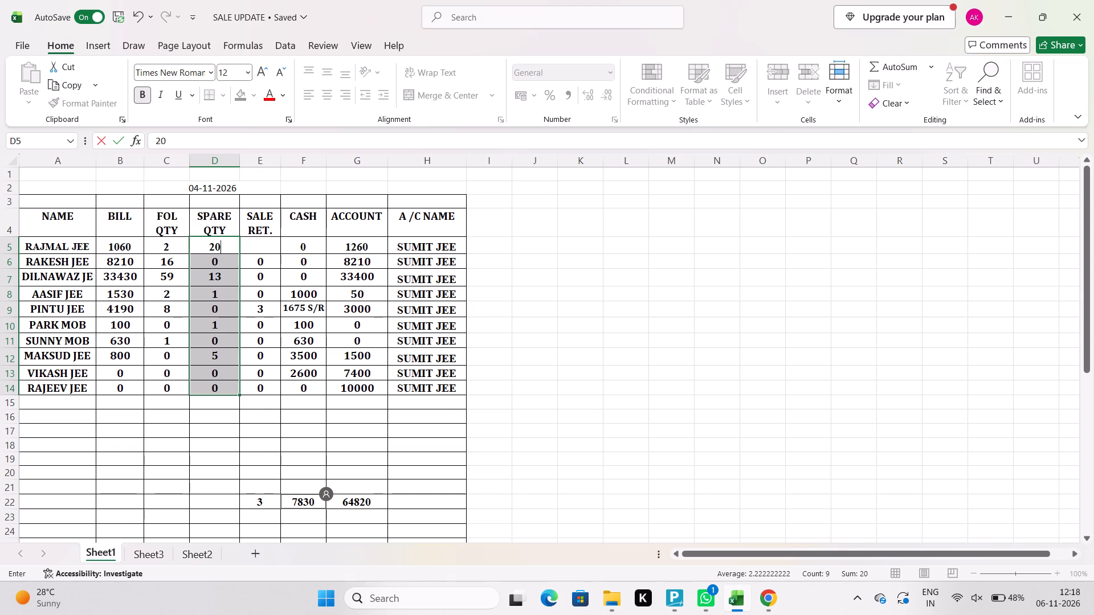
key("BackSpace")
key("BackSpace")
Enter 0 as the SPARE QTY in RAJMAL JEE's row.
left_click(219, 236)
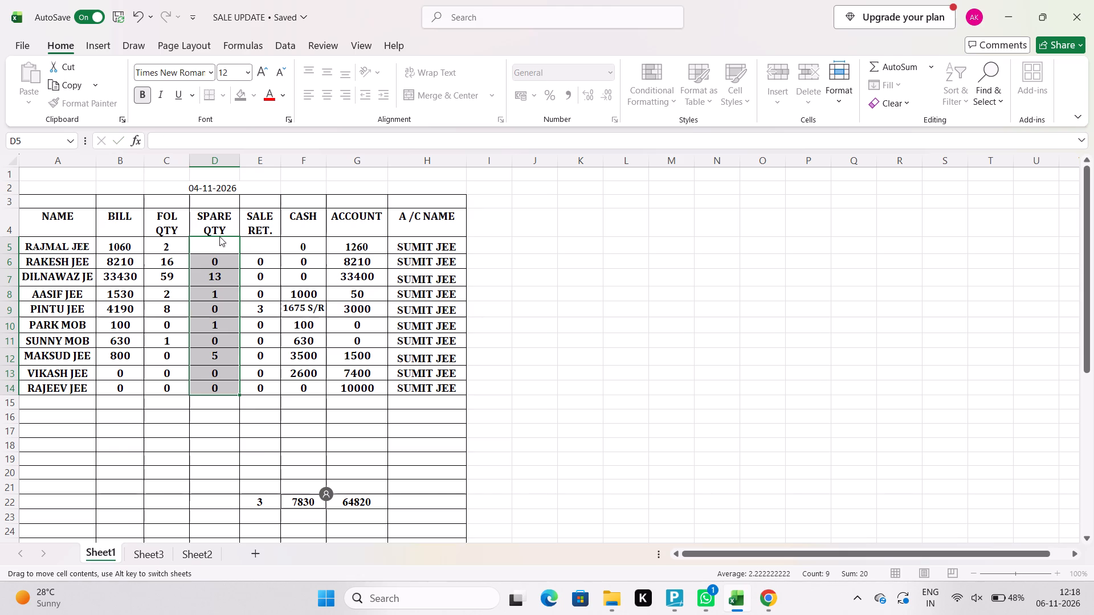
key("0")
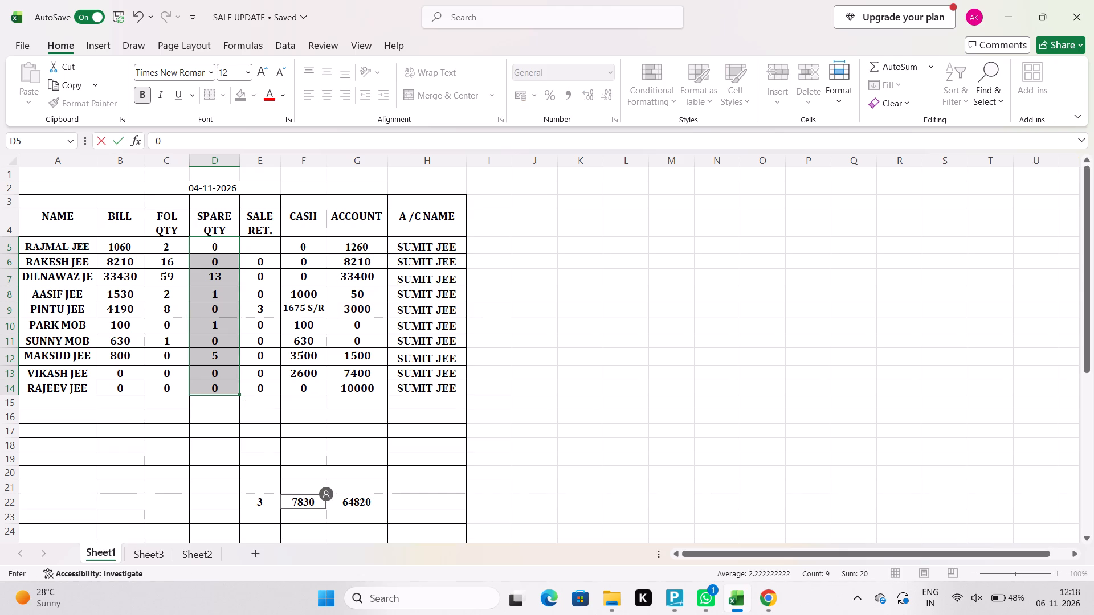
left_click(194, 457)
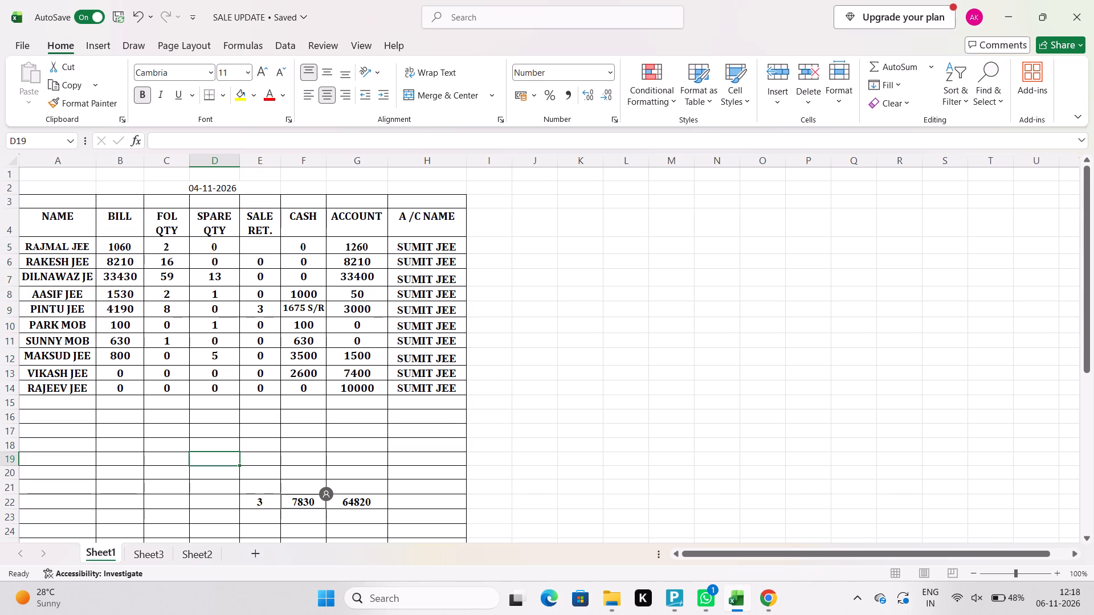
Sum the SPARE QTY values by selecting them and enter the total 20 in row 22 of that column.
left_click_drag(213, 233, 205, 401)
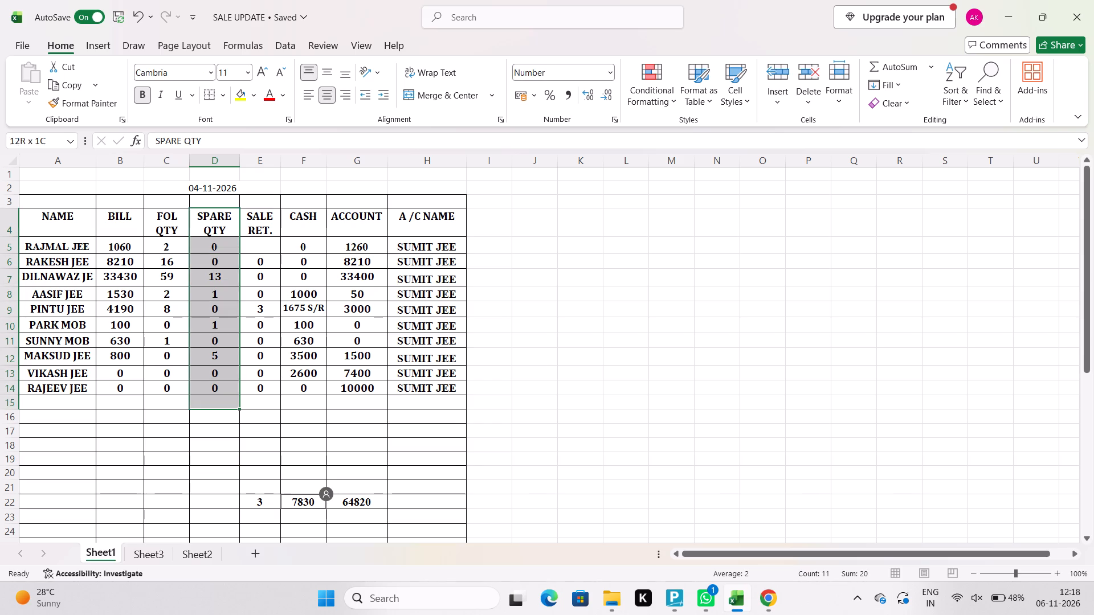
left_click_drag(205, 401, 205, 403)
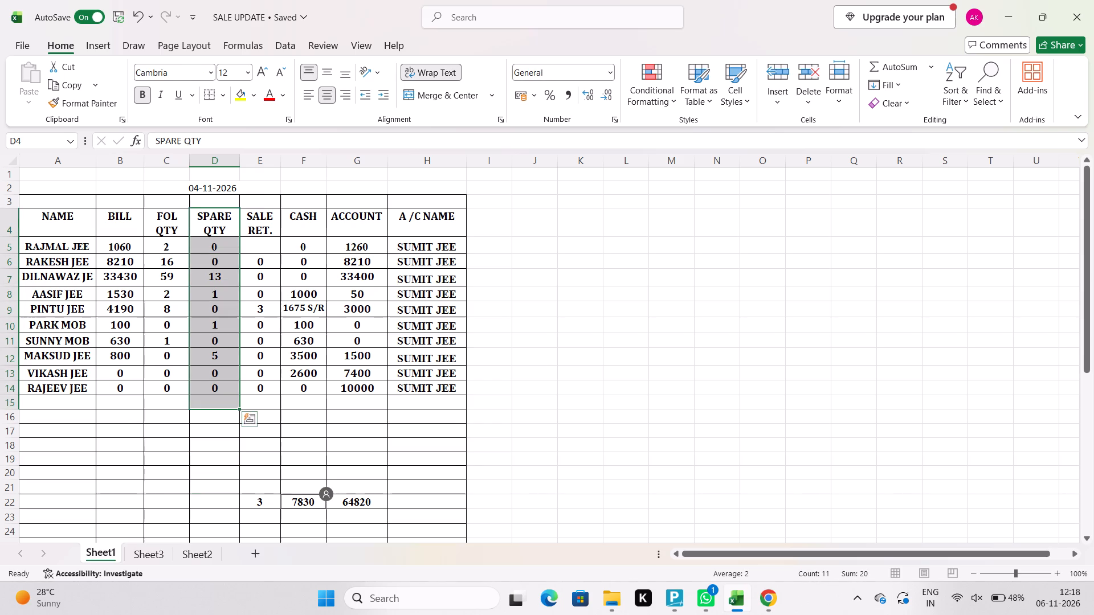
left_click(215, 502)
type("20")
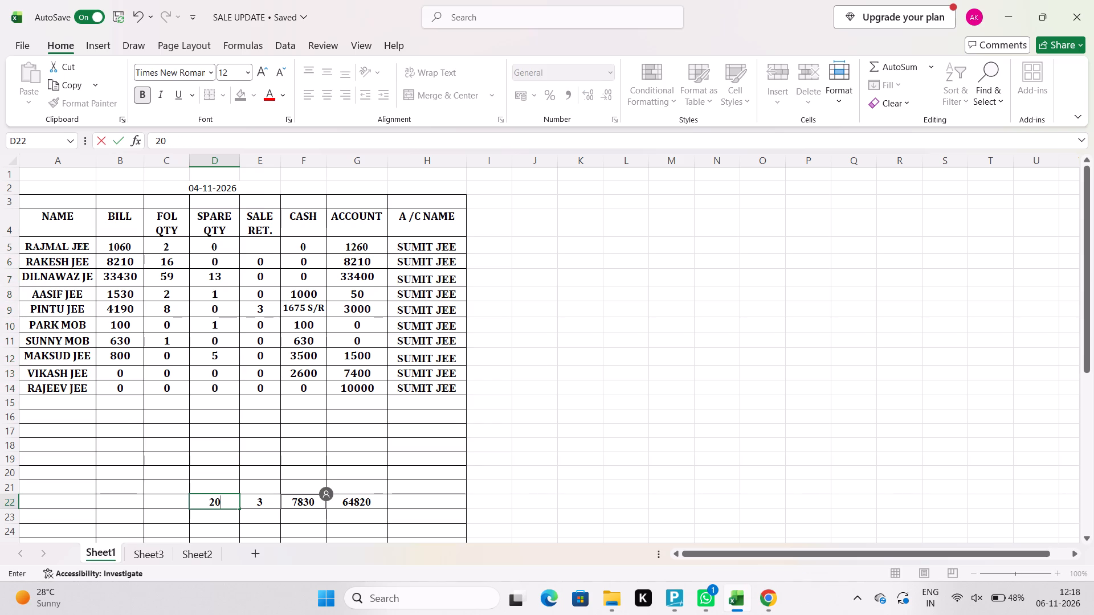
Sum the FOL QTY values by selecting them and enter the total 88 in row 22 of that column.
left_click_drag(170, 223, 166, 395)
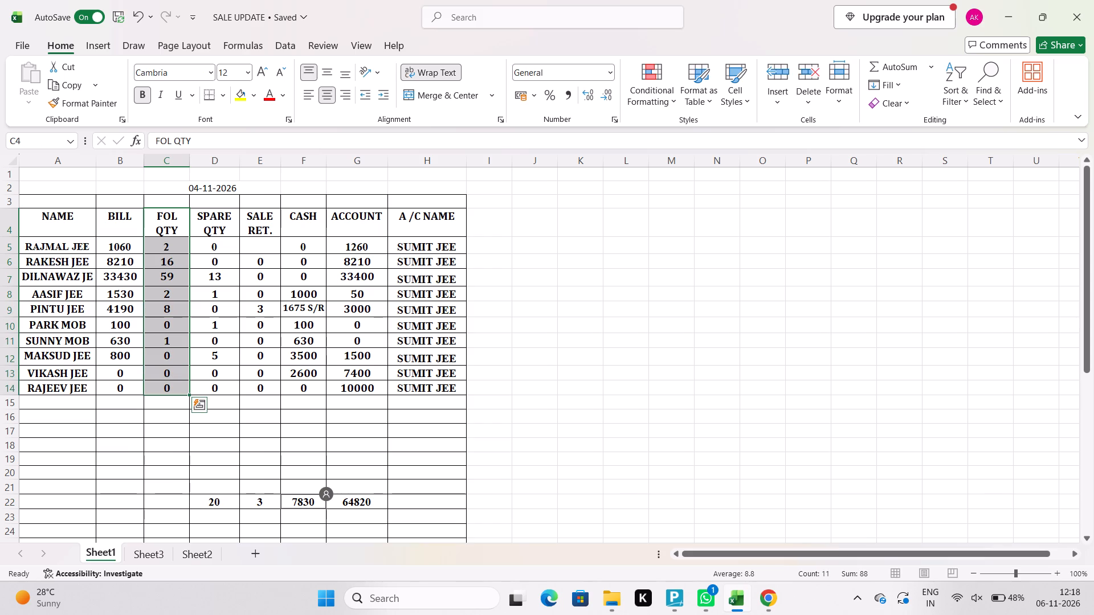
left_click(158, 503)
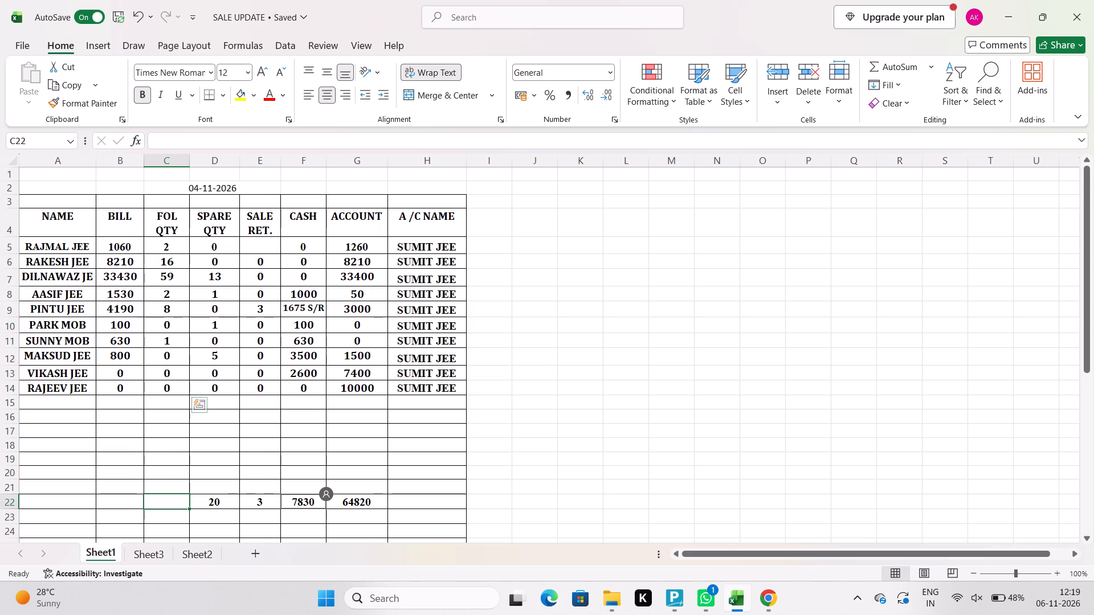
type("88")
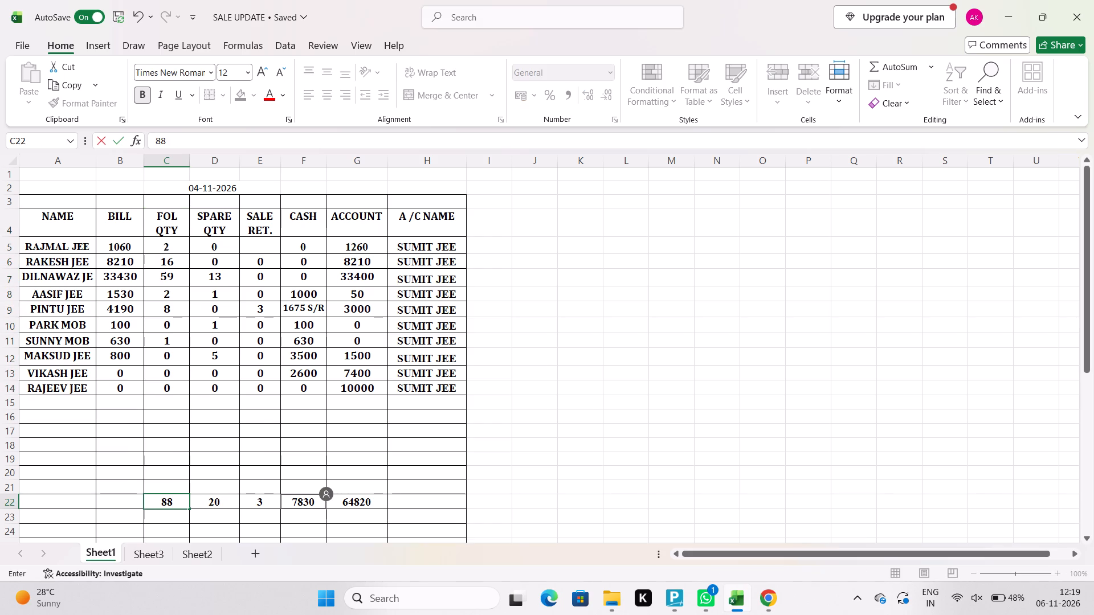
Sum the BILL amounts by selecting them and enter the total 49950 in row 22 of the BILL column.
left_click_drag(119, 229, 119, 356)
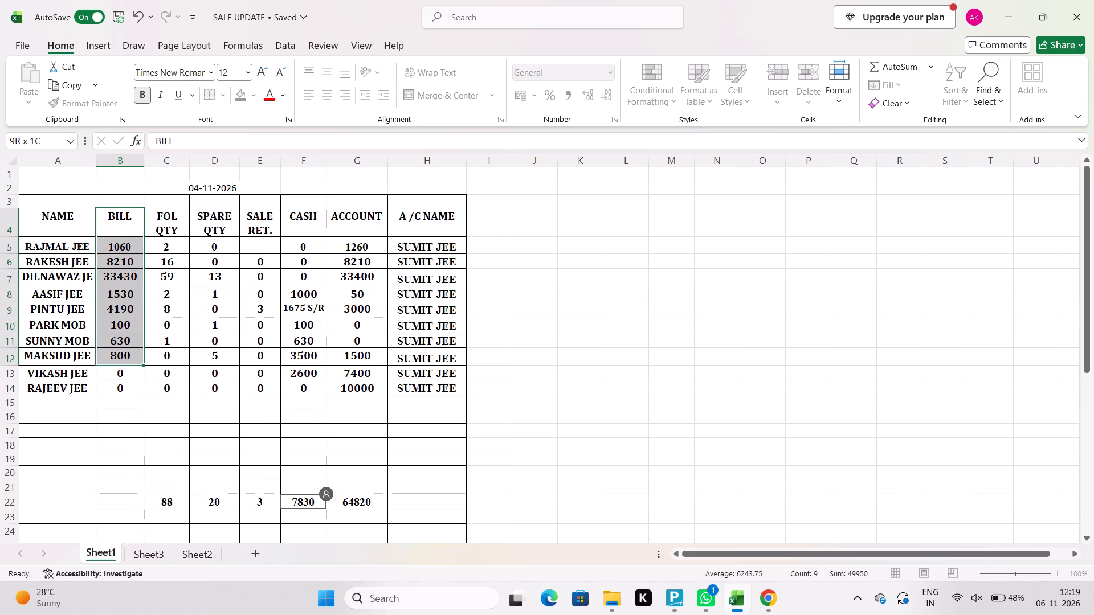
left_click_drag(119, 356, 119, 383)
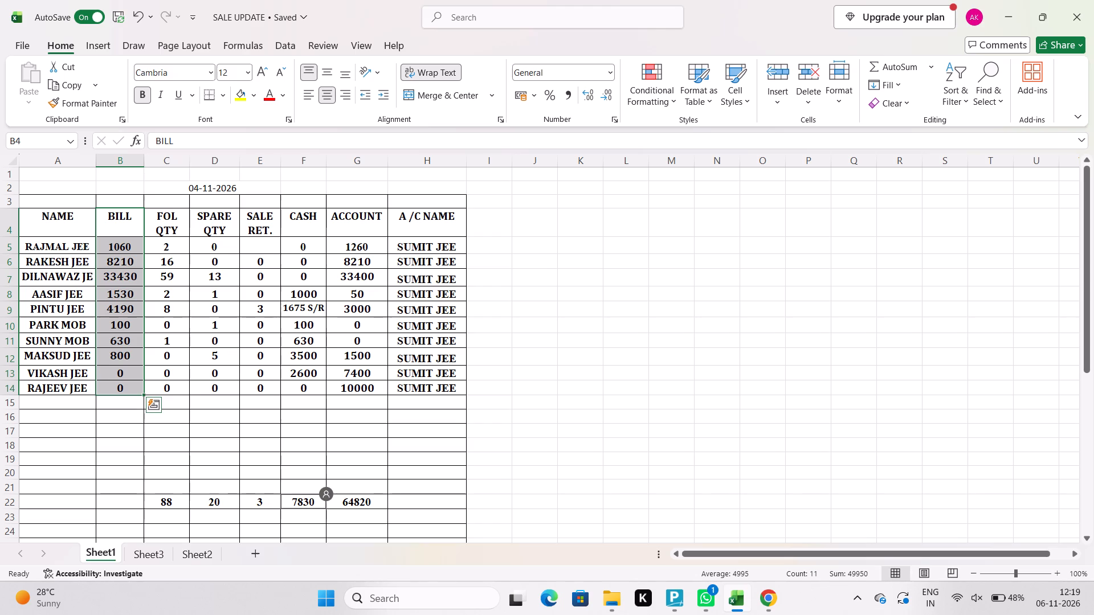
left_click(113, 498)
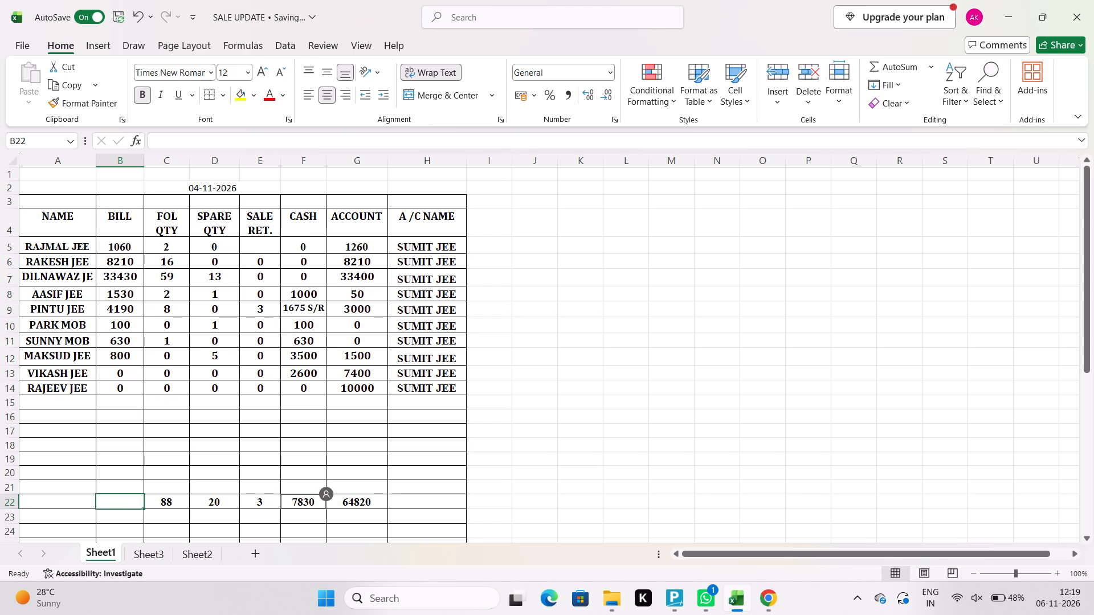
type("49950")
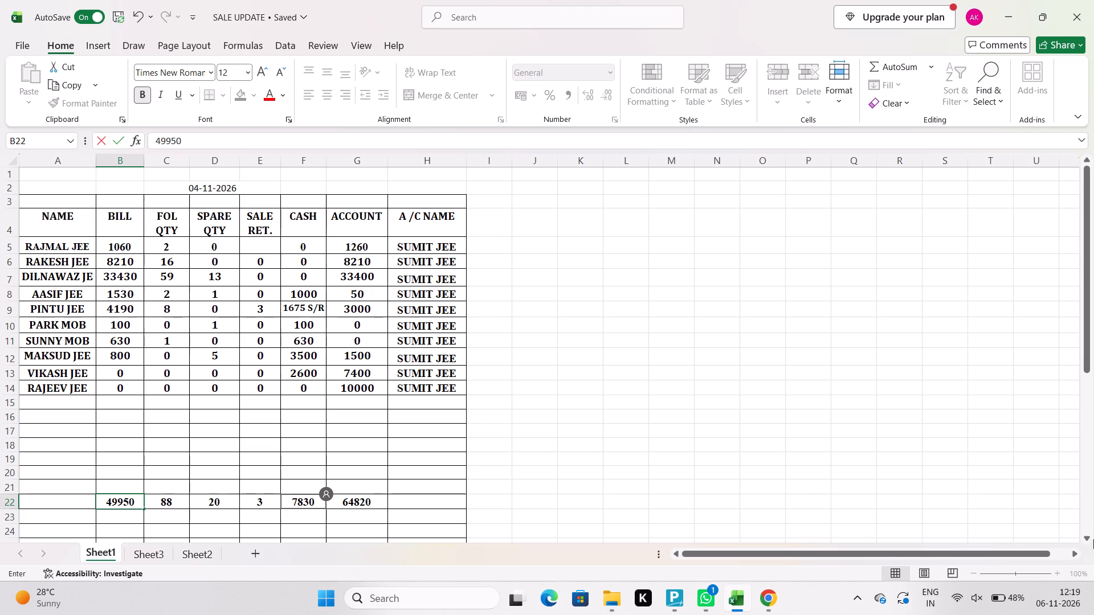
Label row 22 as TOTAL in the NAME column.
left_click(67, 501)
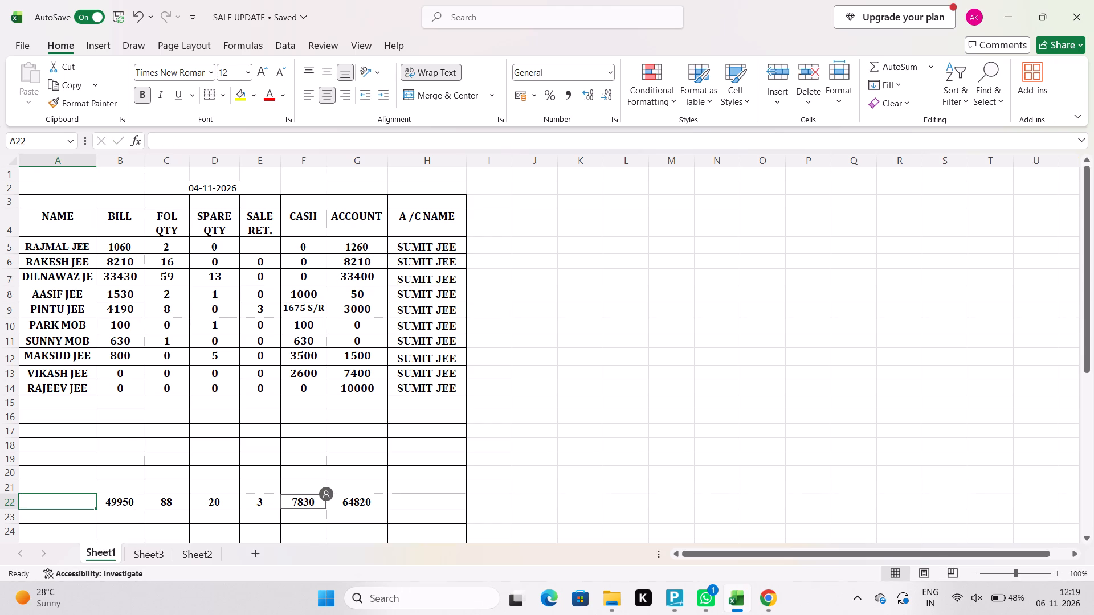
type("TOTAL")
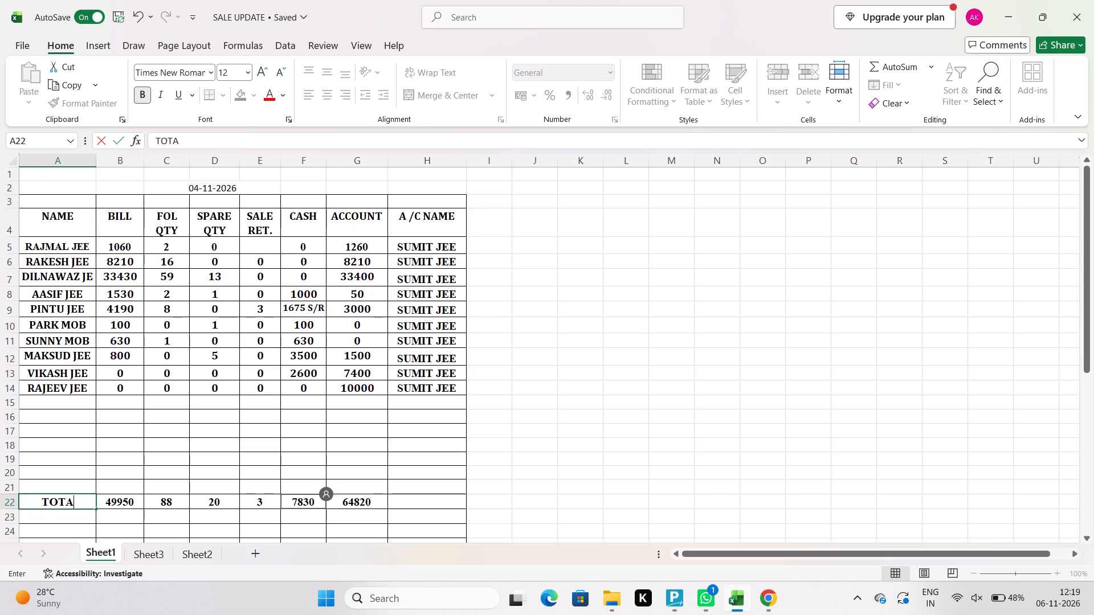
key("space")
Select VIKASH JEE's amount in the DUES table, switch to TallyPrime and open VIKASH JEE's ledger to look up the closing balance.
scroll(206, 522, "down", 4)
scroll(158, 406, "down", 3)
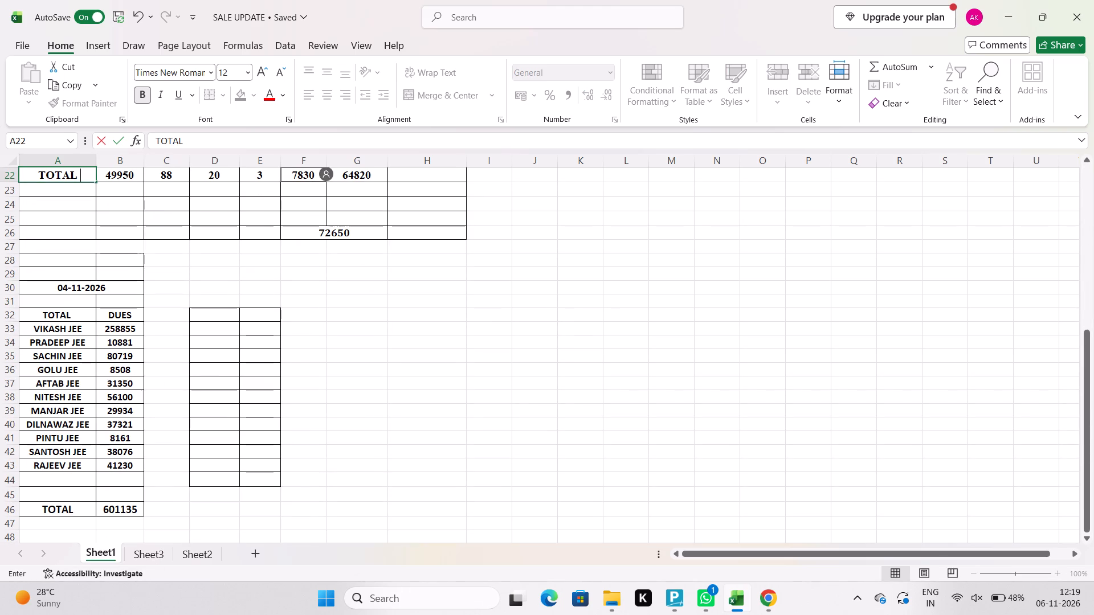
left_click(109, 329)
left_click(670, 603)
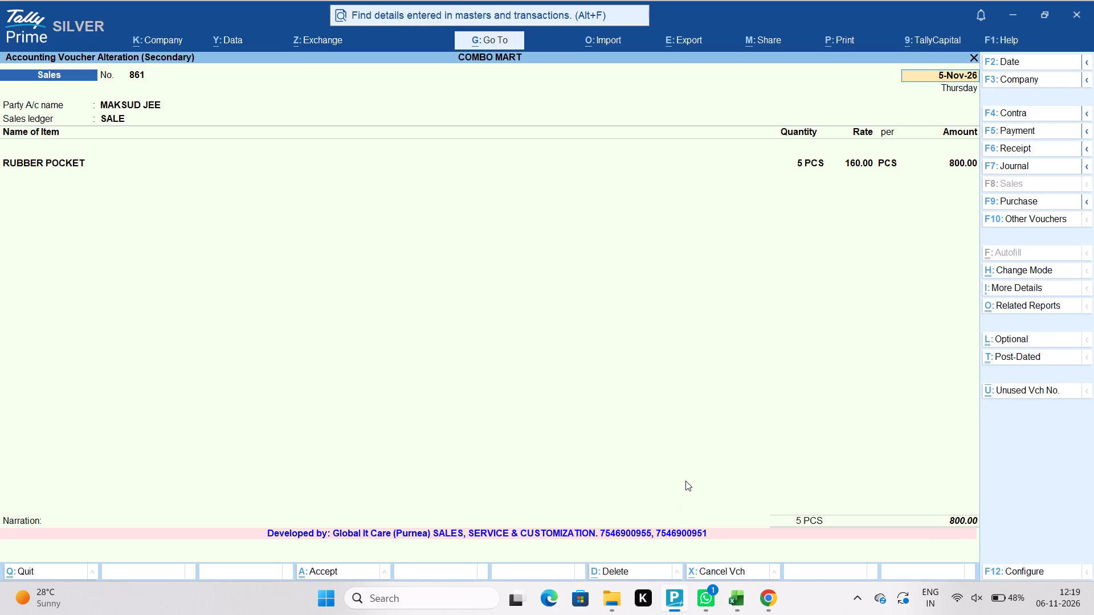
key("ctrl+a")
key("Escape")
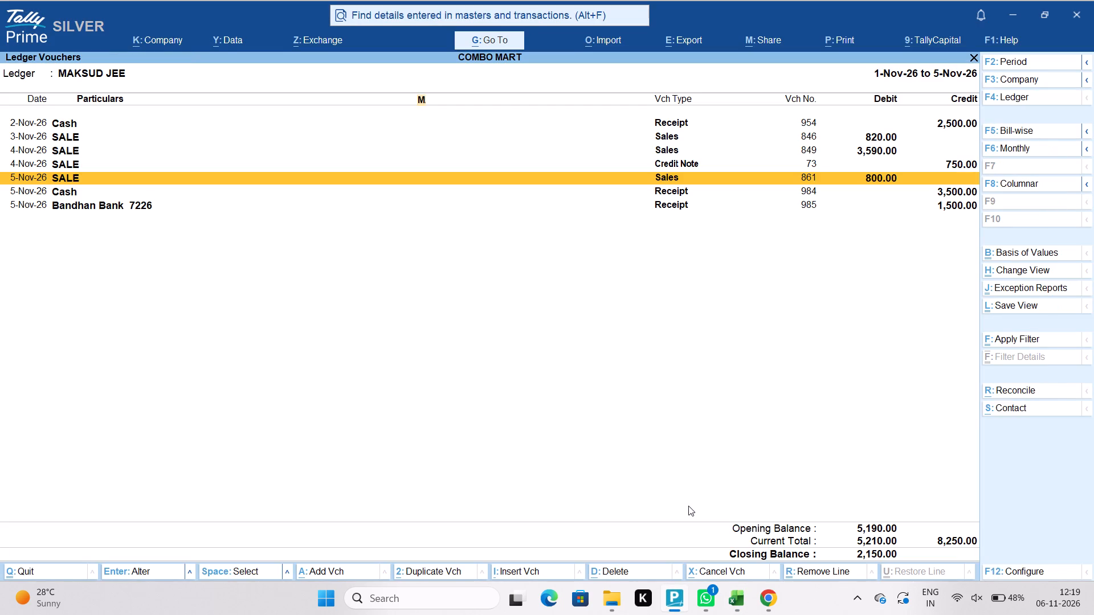
key("Escape")
key("Escape")
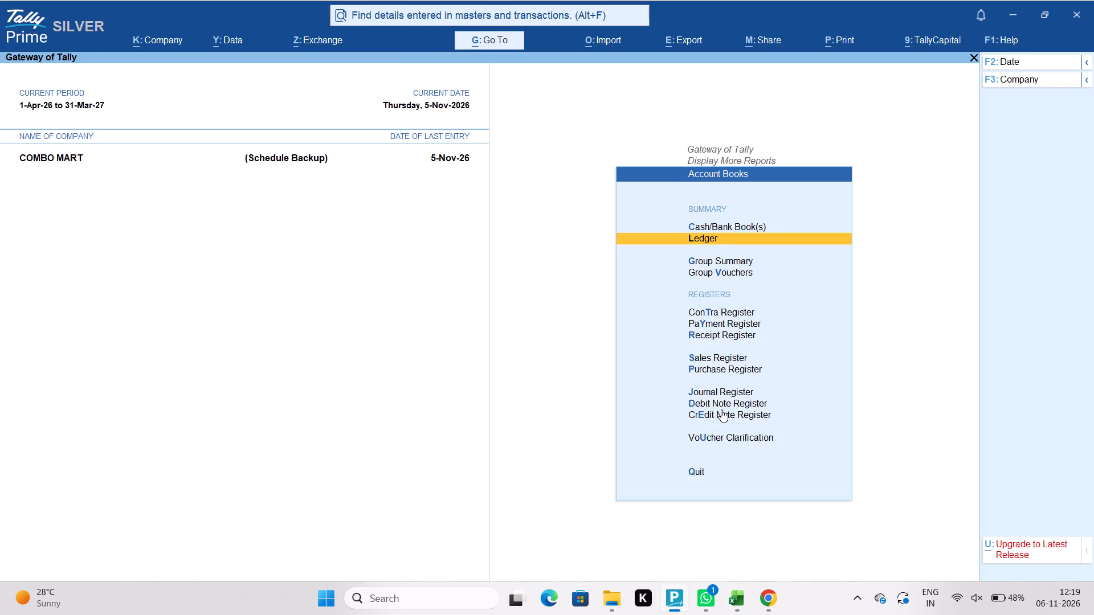
key("Return")
type("VIKASH")
key("Return")
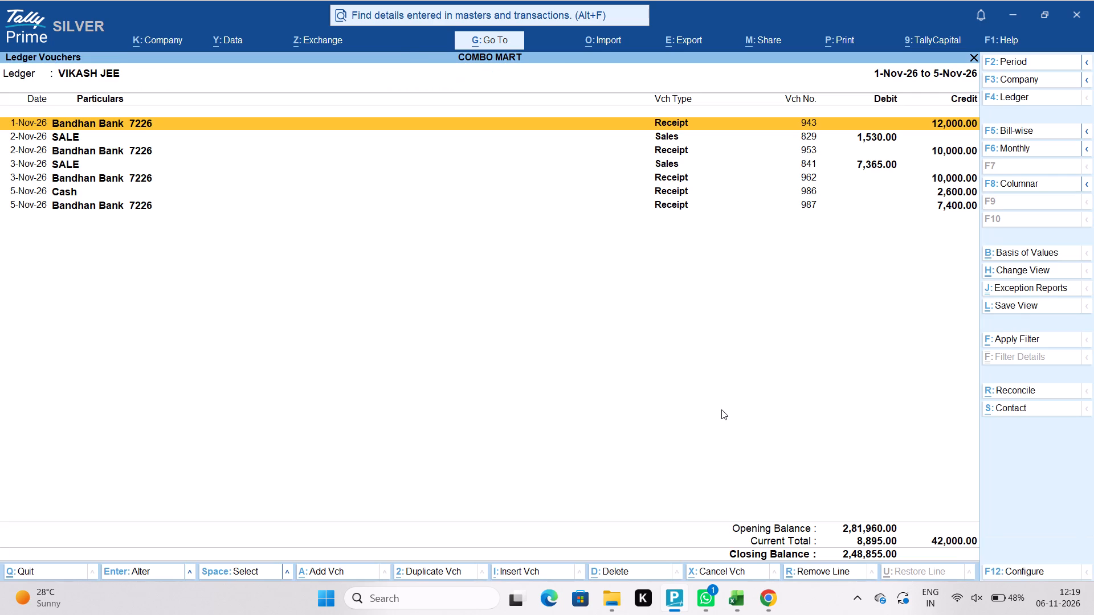
Switch back to Excel and set VIKASH JEE's dues to 248855.
left_click(739, 603)
key("BackSpace")
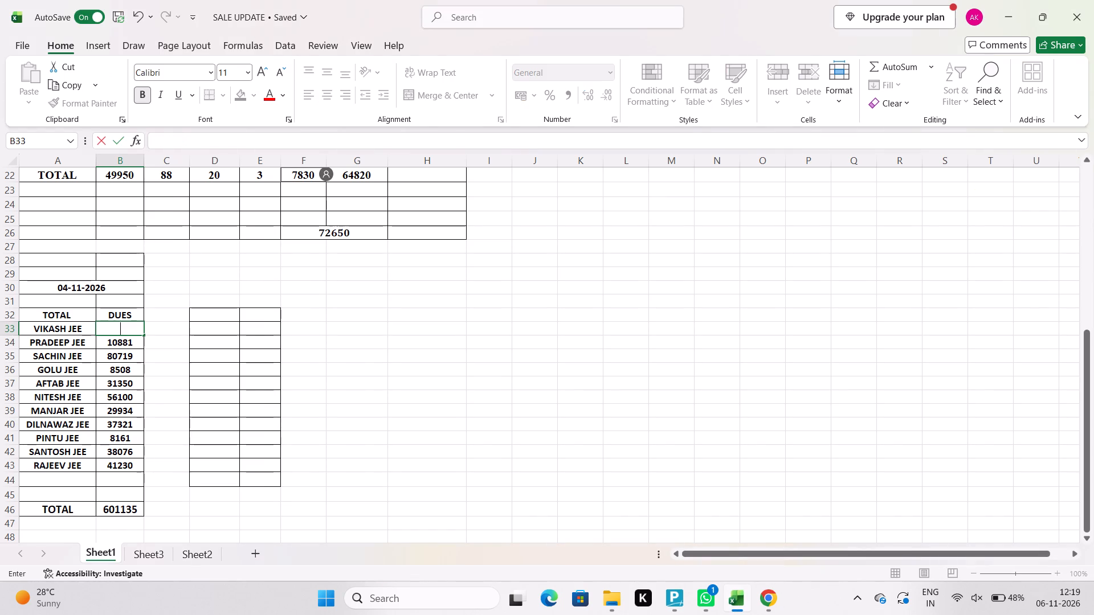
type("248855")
left_click(128, 342)
Check SACHIN JEE's dues in Excel against the closing balance of the SACHIN JEE ledger in TallyPrime, and return to the workbook.
left_click(125, 356)
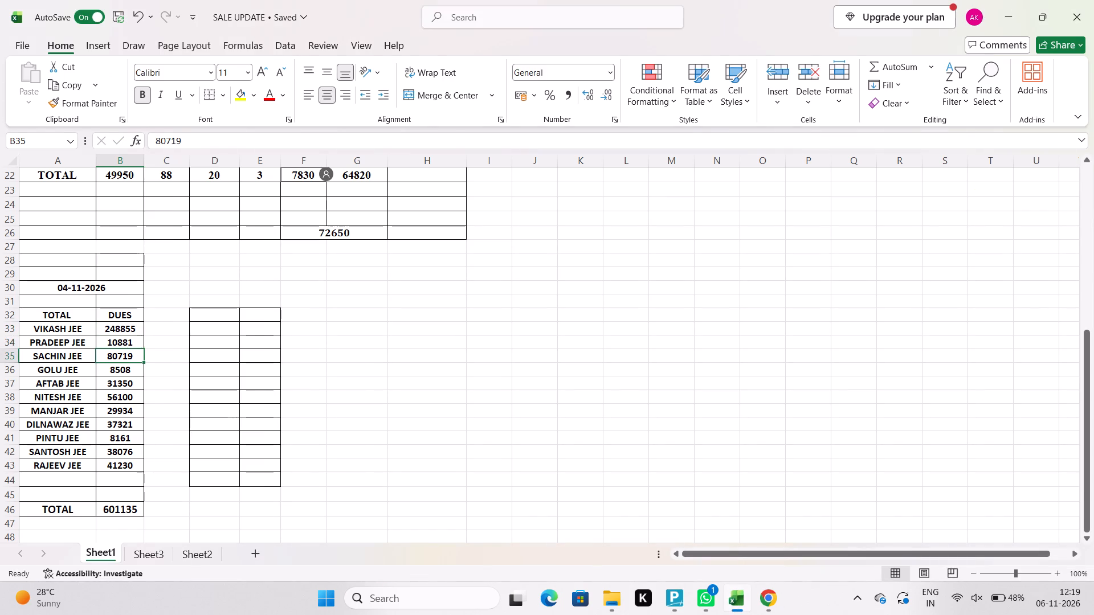
left_click(673, 602)
key("Escape")
type("SACHIN")
key("Return")
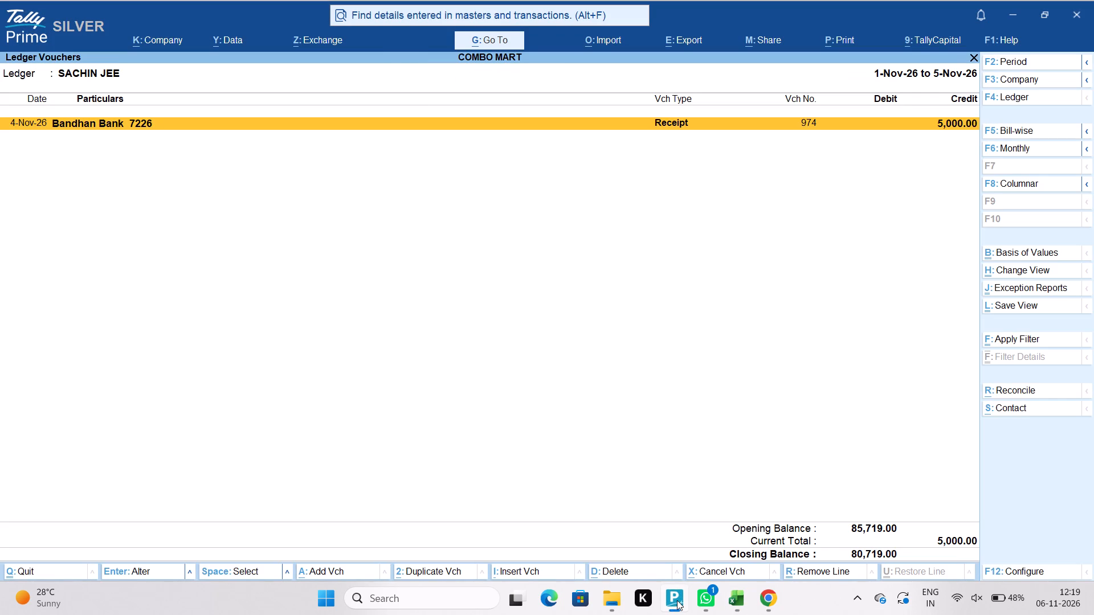
key("Escape")
left_click(738, 600)
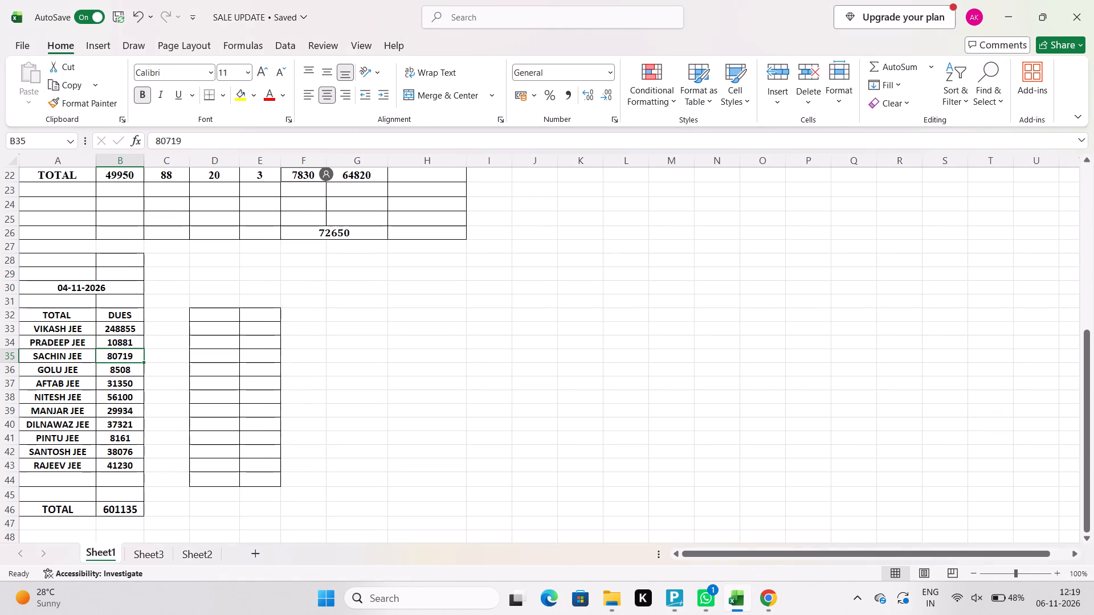
left_click(118, 371)
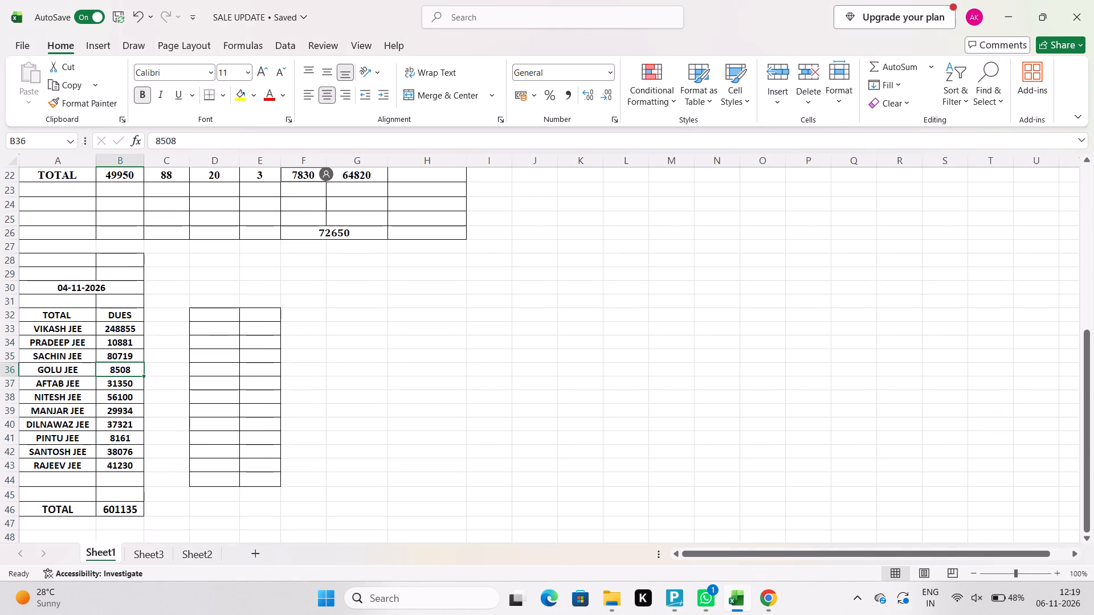
left_click(113, 386)
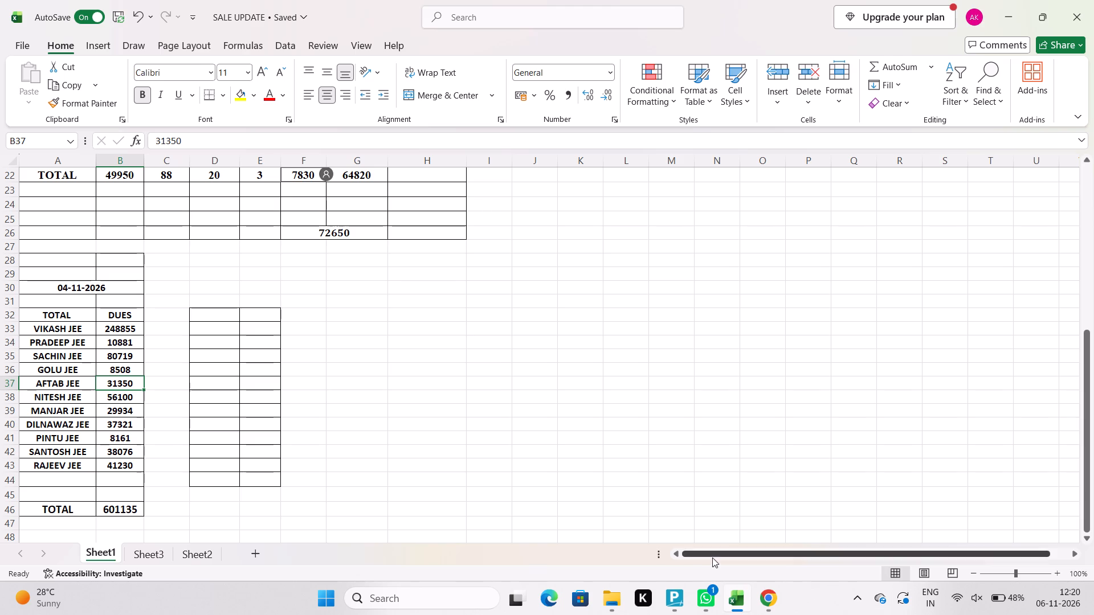
left_click(681, 598)
key("Escape")
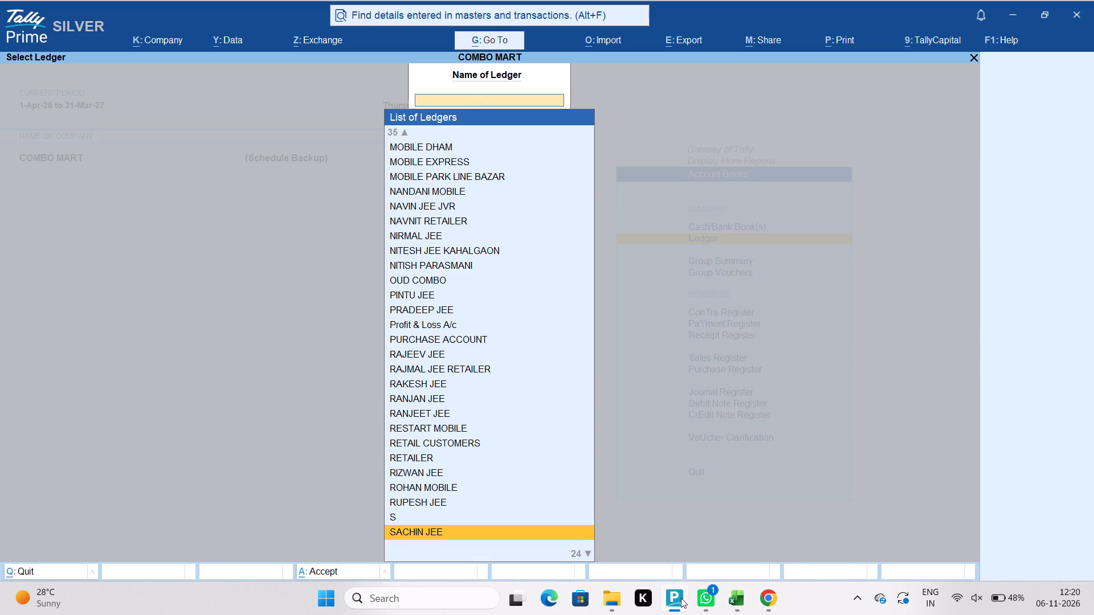
type("AFTAB")
key("Return")
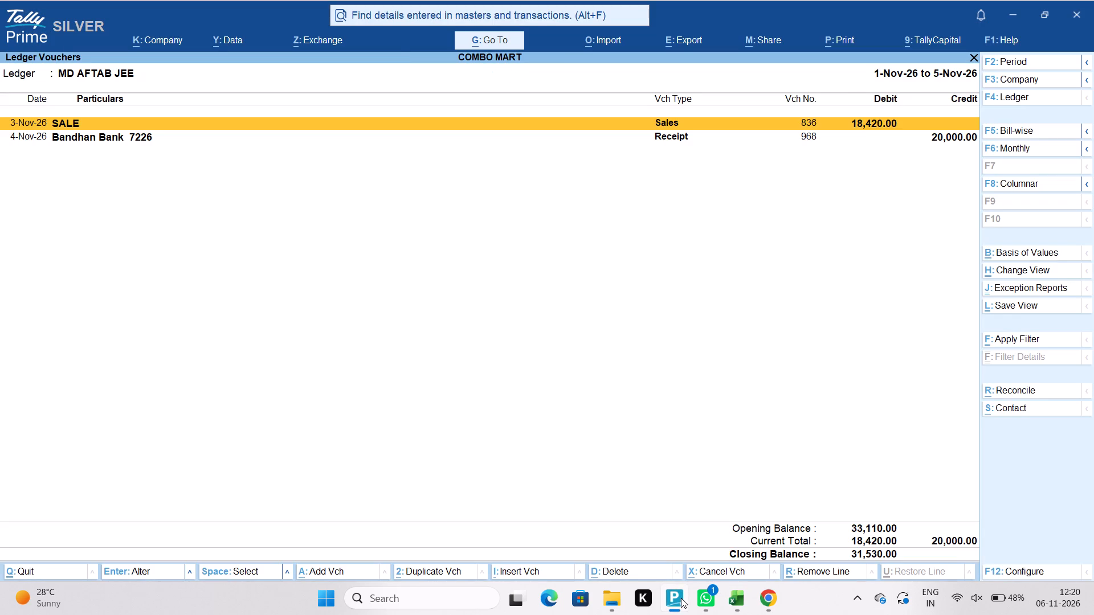
left_click(741, 598)
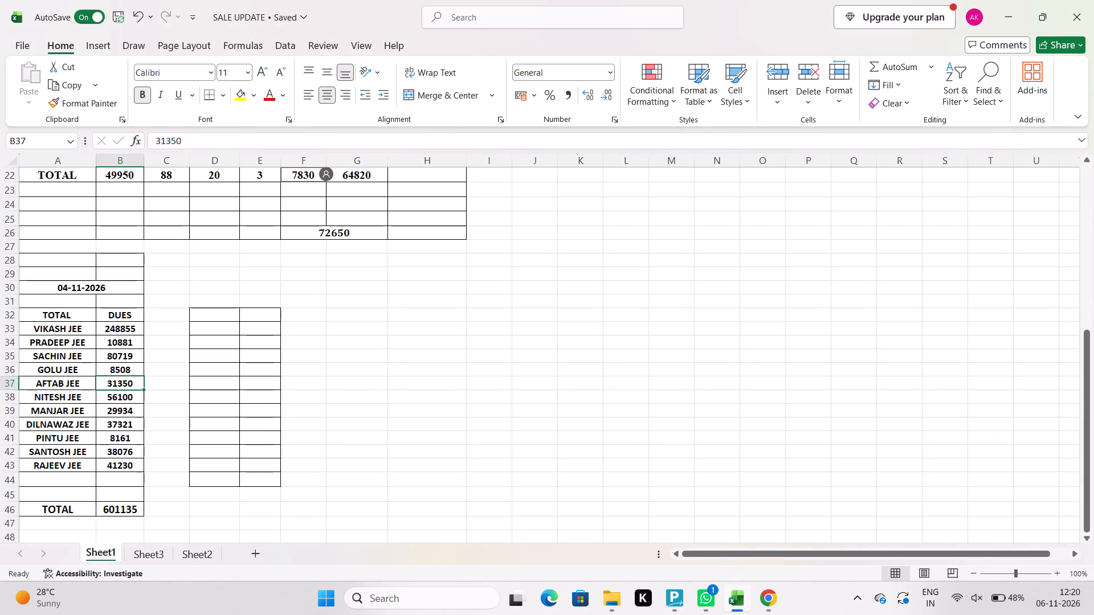
left_click(675, 596)
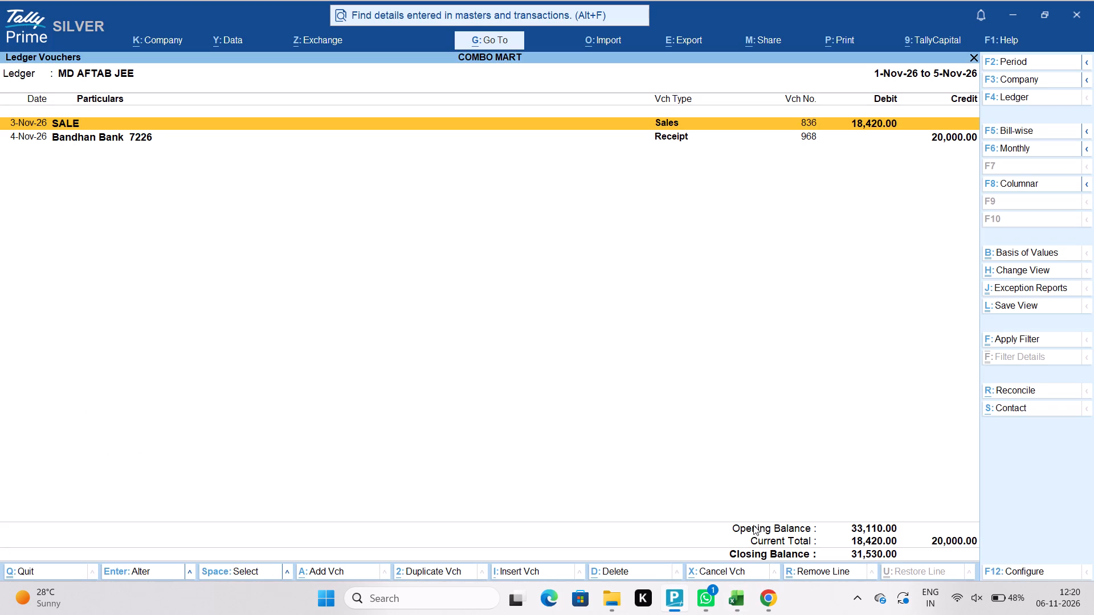
left_click(740, 598)
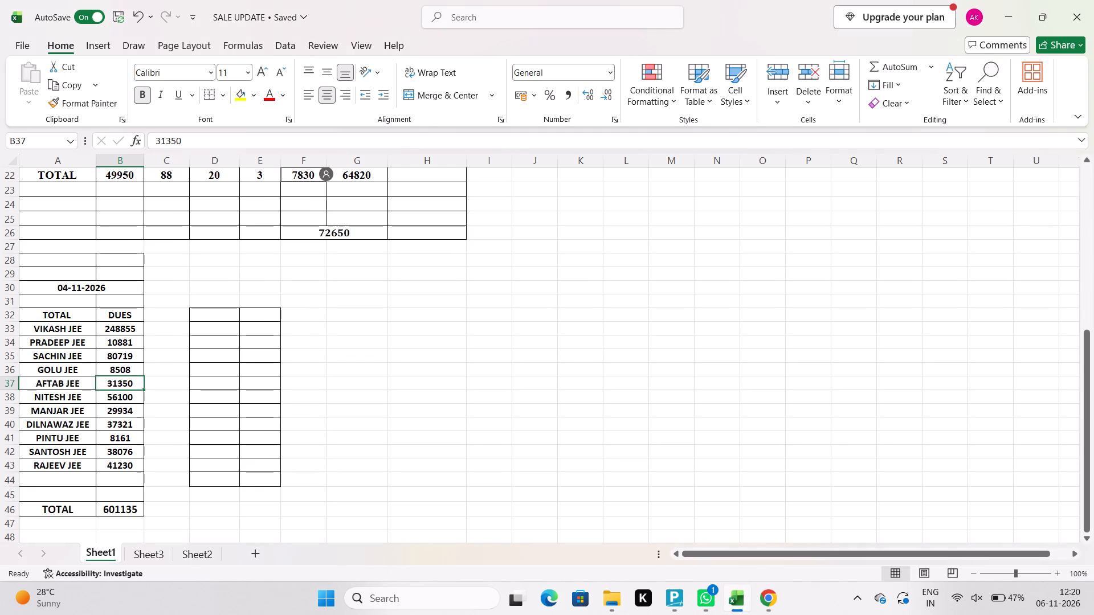
key("BackSpace")
type("31530")
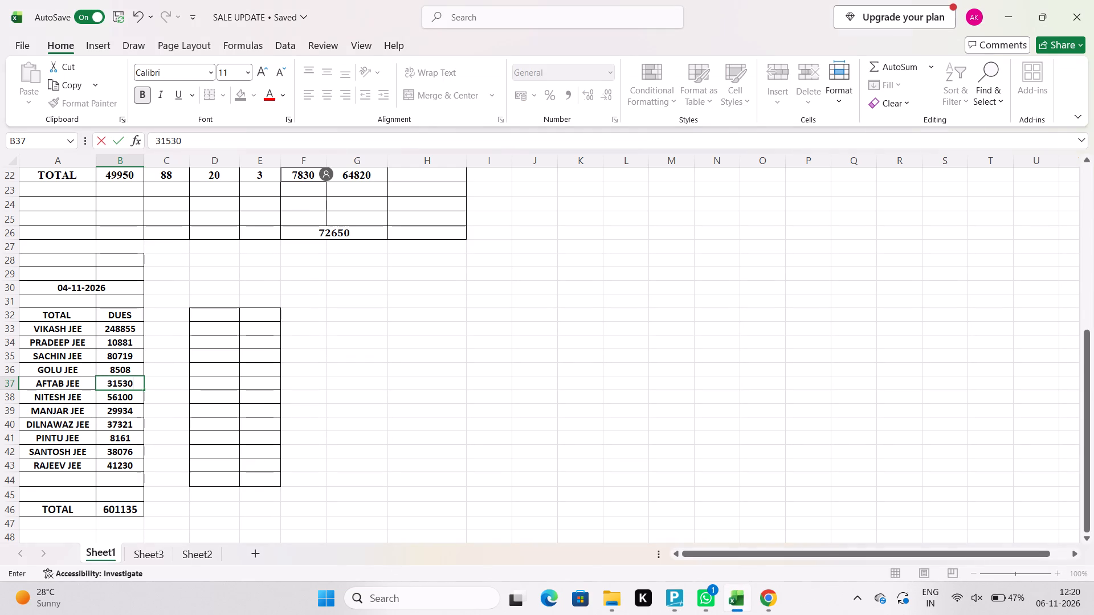
left_click(672, 598)
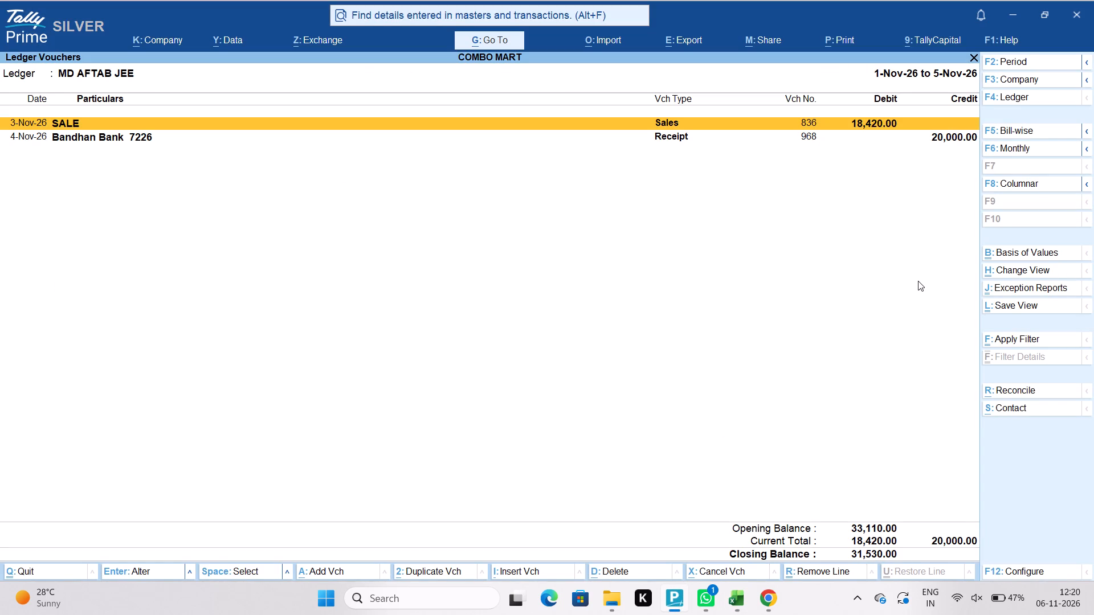
left_click(1026, 146)
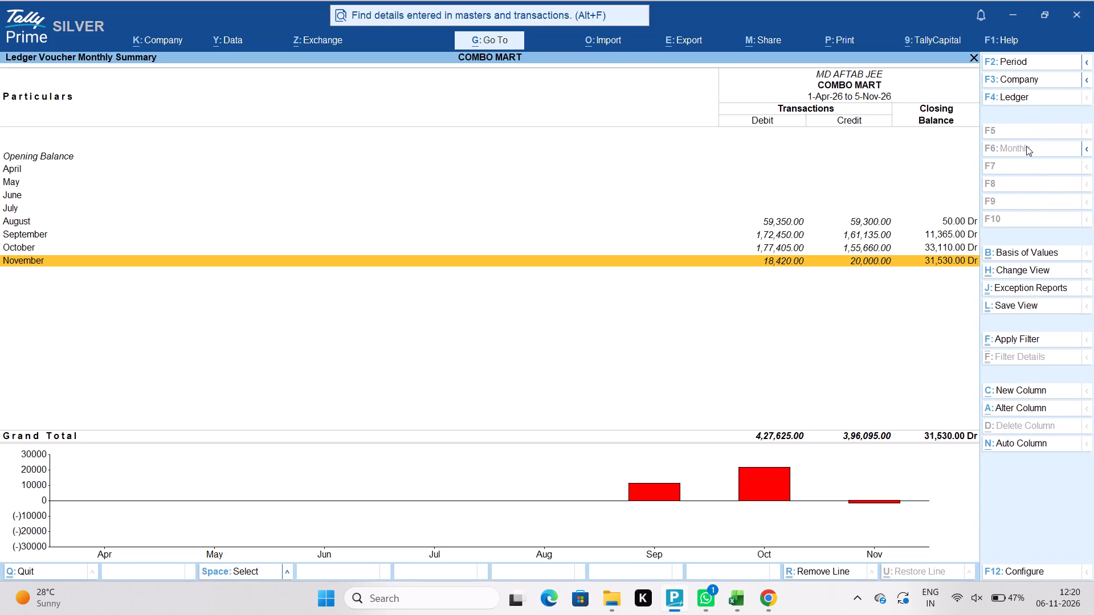
left_click(885, 247)
left_click(885, 247)
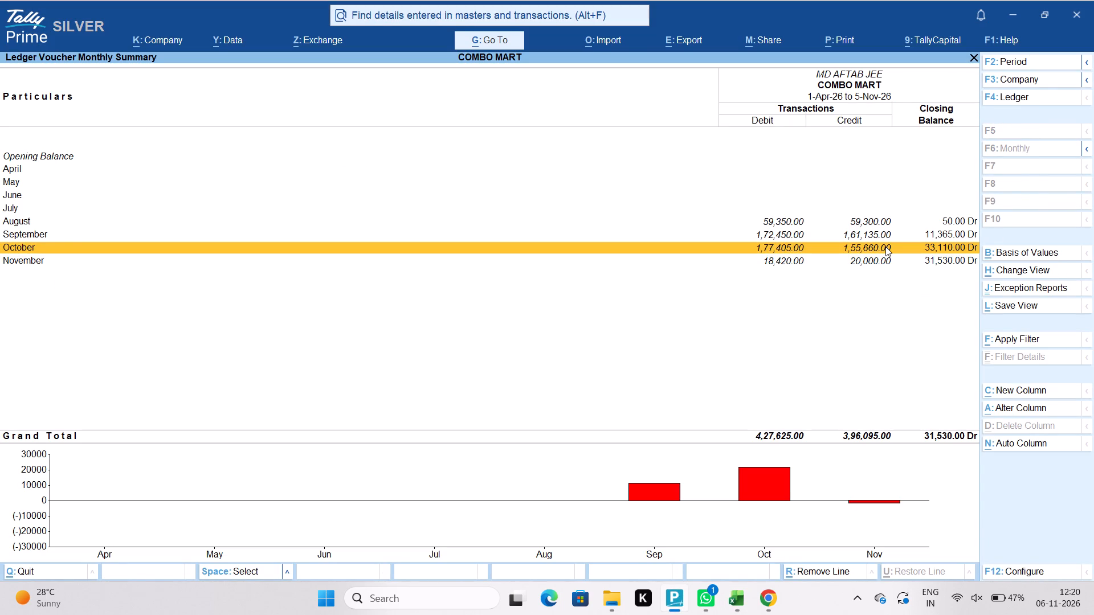
double_click(885, 247)
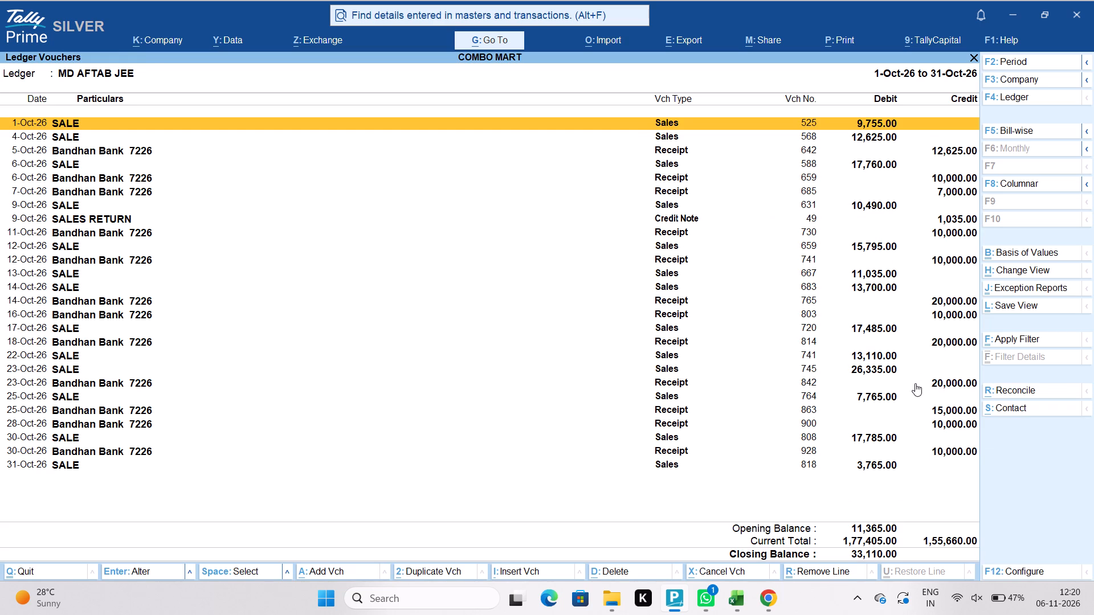
key("Escape")
key("Escape")
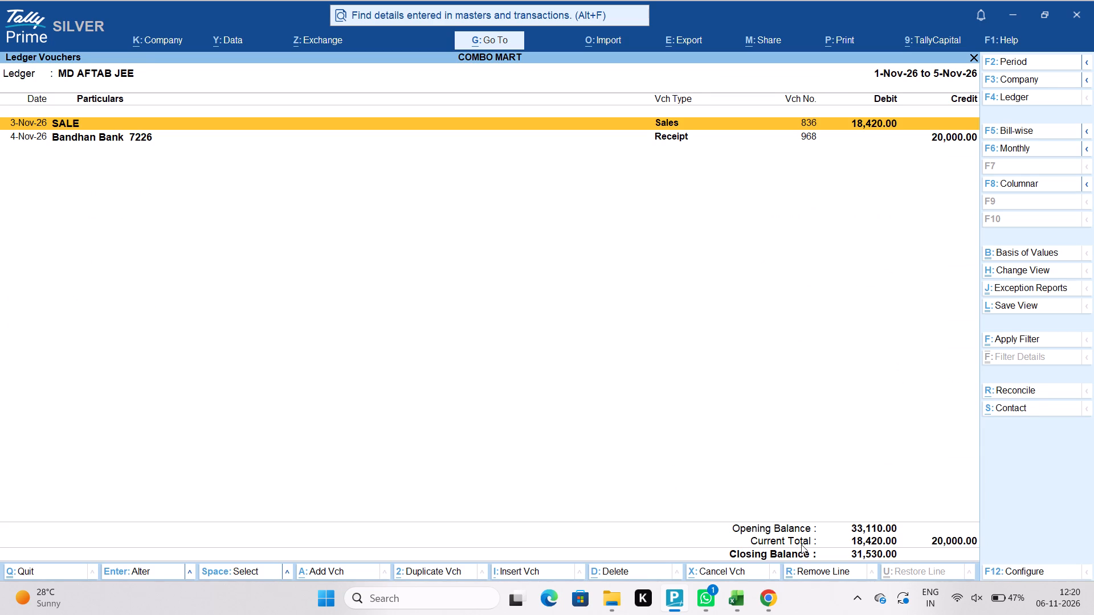
left_click(742, 596)
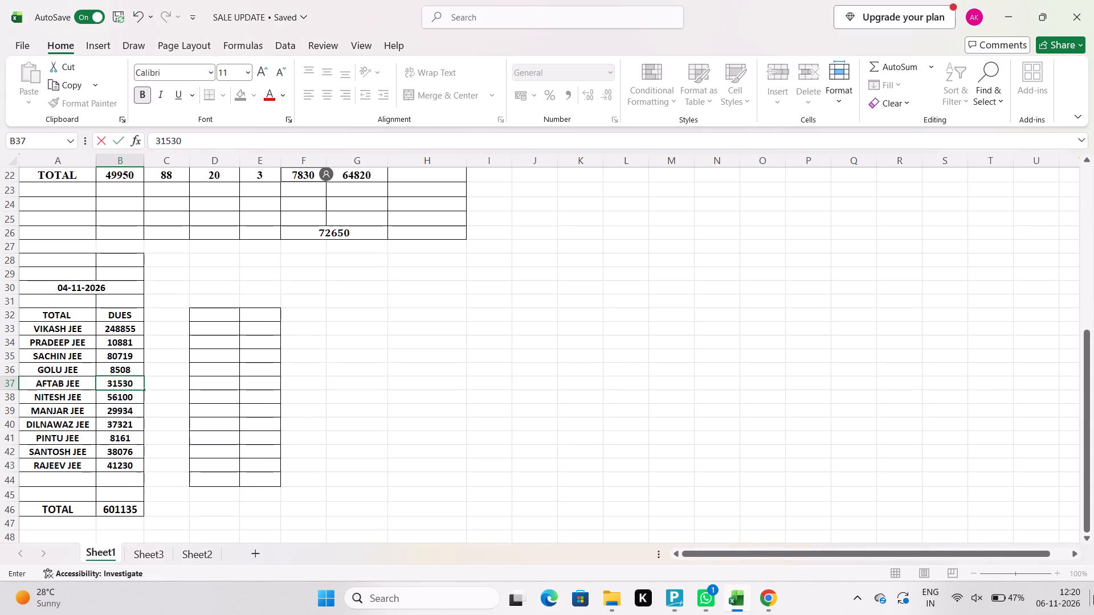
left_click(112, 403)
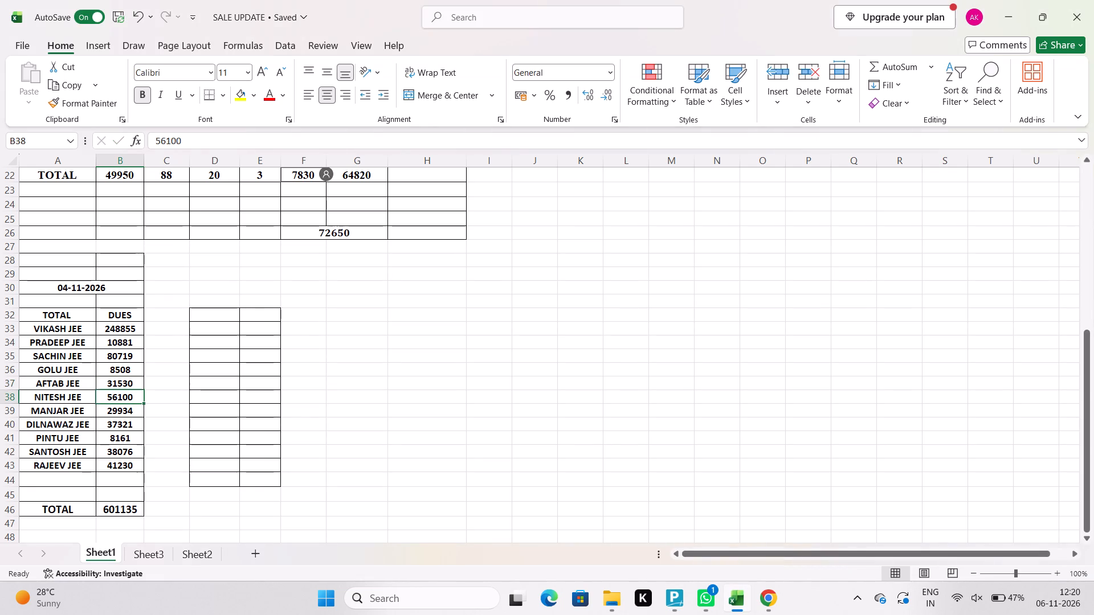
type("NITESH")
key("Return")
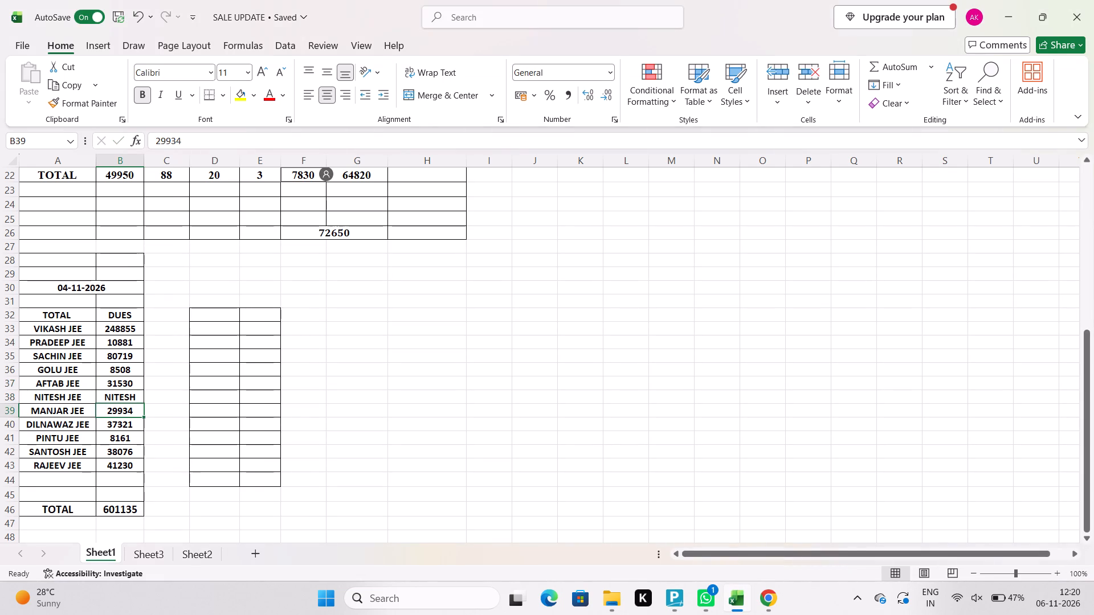
Clear MANJAR JEE's amount in the DUES column.
key("BackSpace")
key("BackSpace")
key("BackSpace")
key("BackSpace")
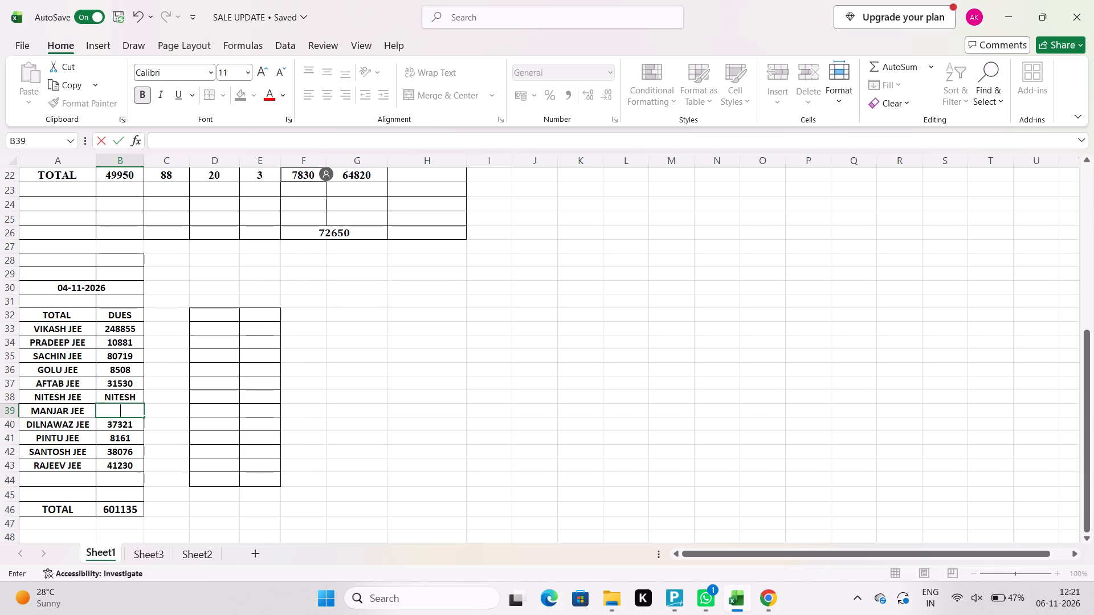
Clear NITESH JEE's dues entry, look up the NITESH JEE ledger's closing balance in TallyPrime, and enter 56100 as the dues in Excel.
left_click(132, 394)
key("BackSpace")
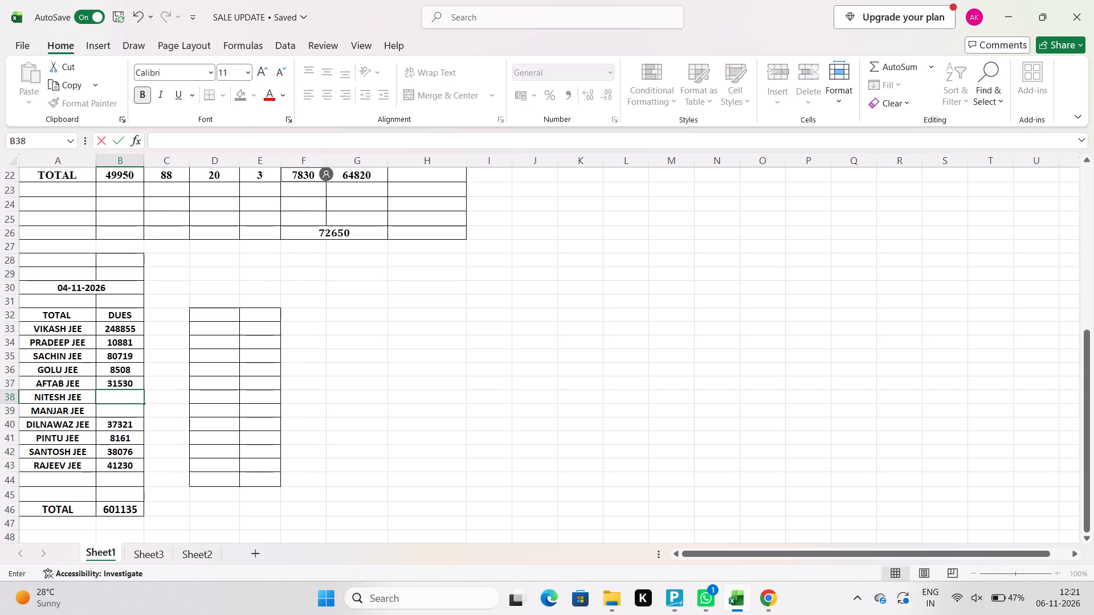
key("ctrl+z")
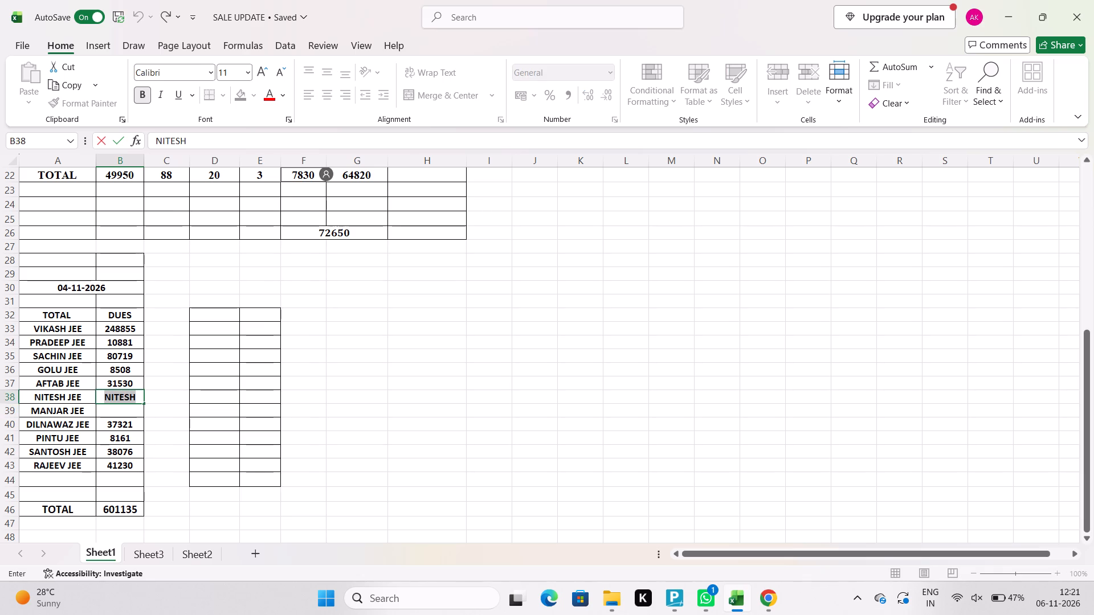
key("BackSpace")
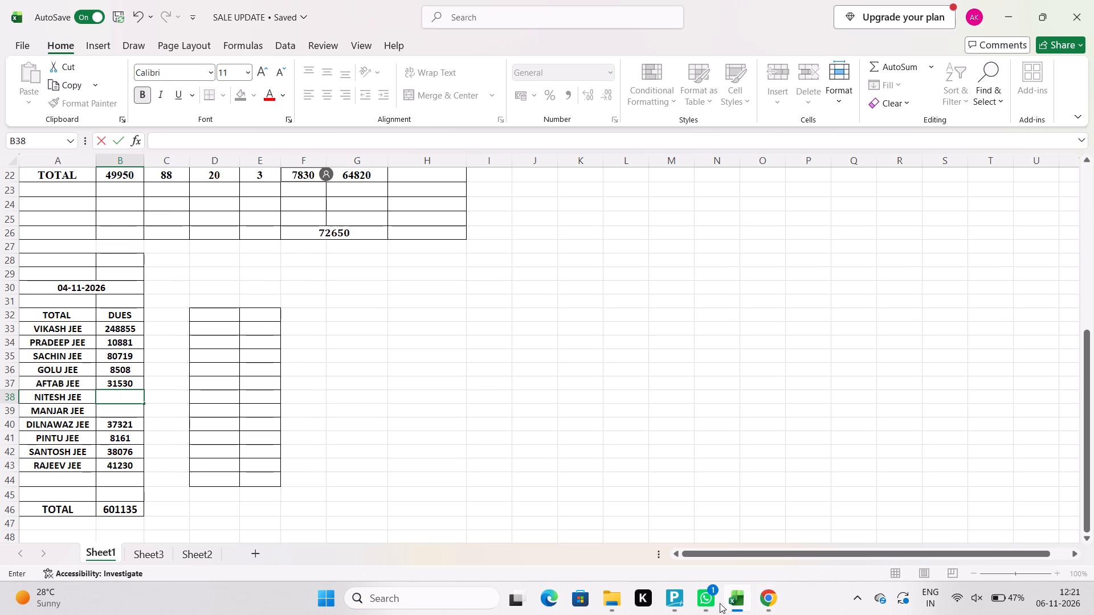
left_click(675, 595)
key("Escape")
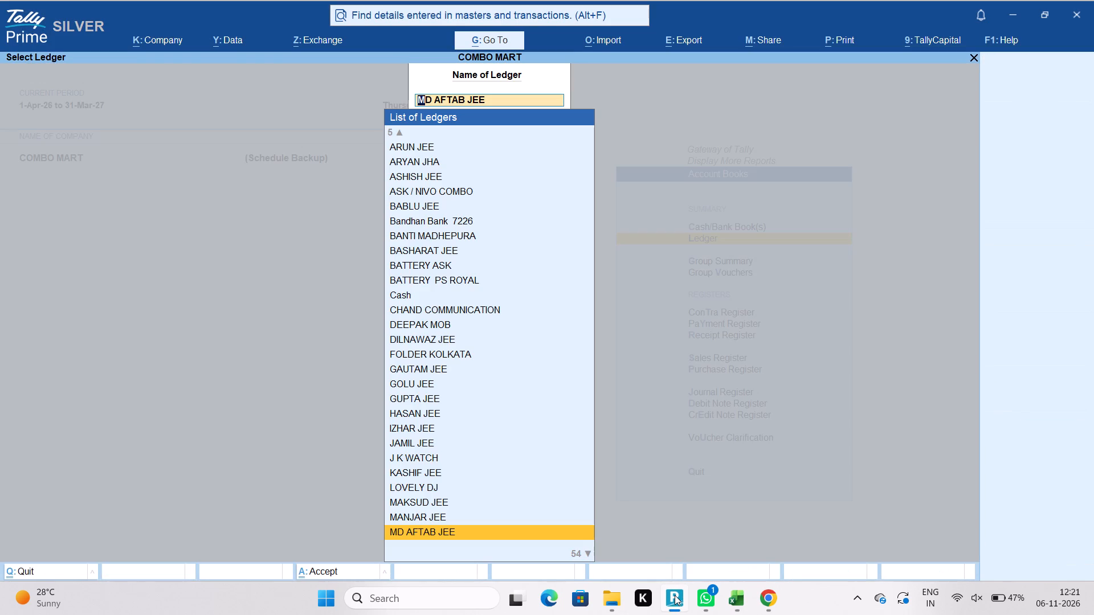
type("NITES")
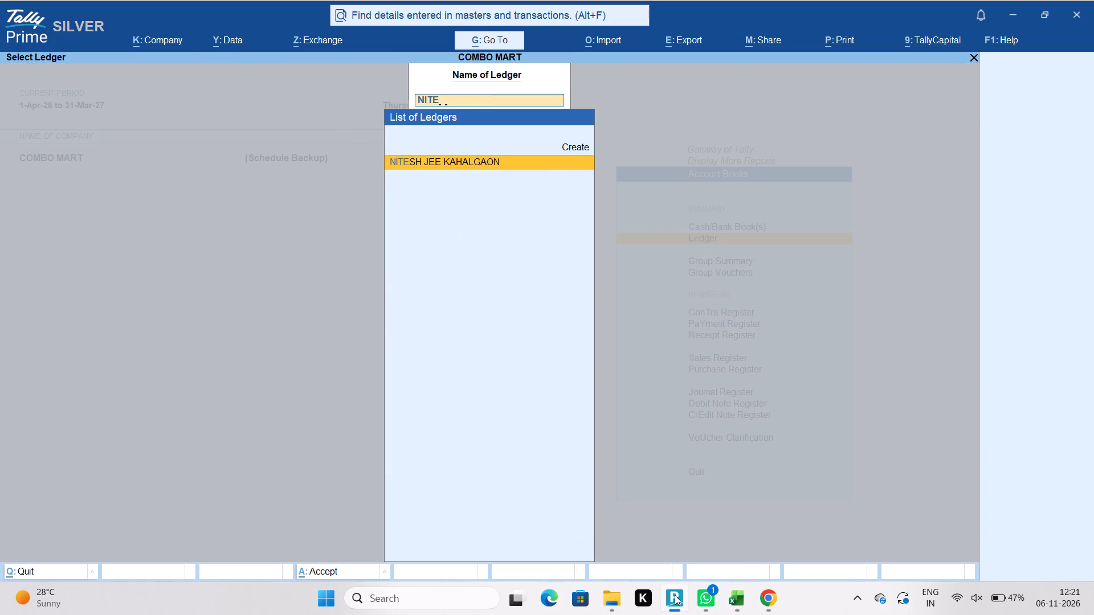
key("Return")
left_click(734, 600)
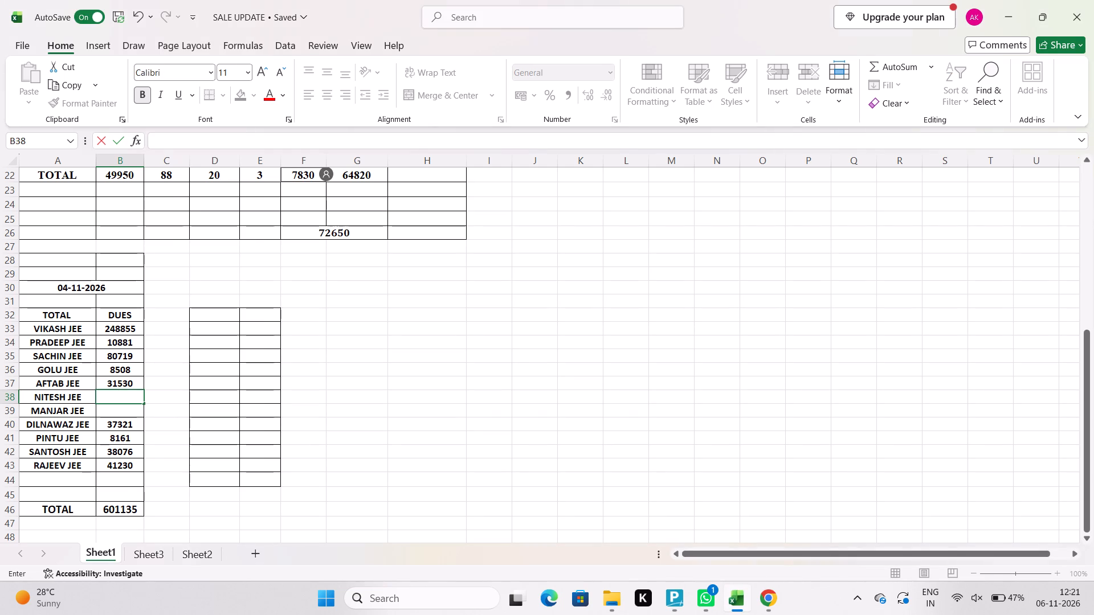
type("56100")
left_click(676, 597)
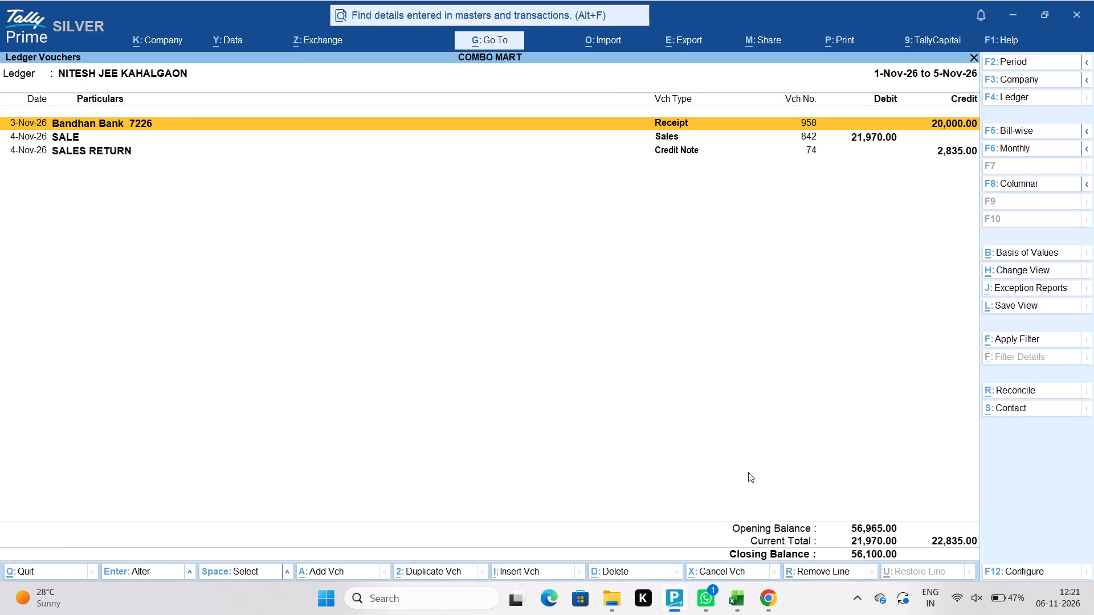
left_click(736, 600)
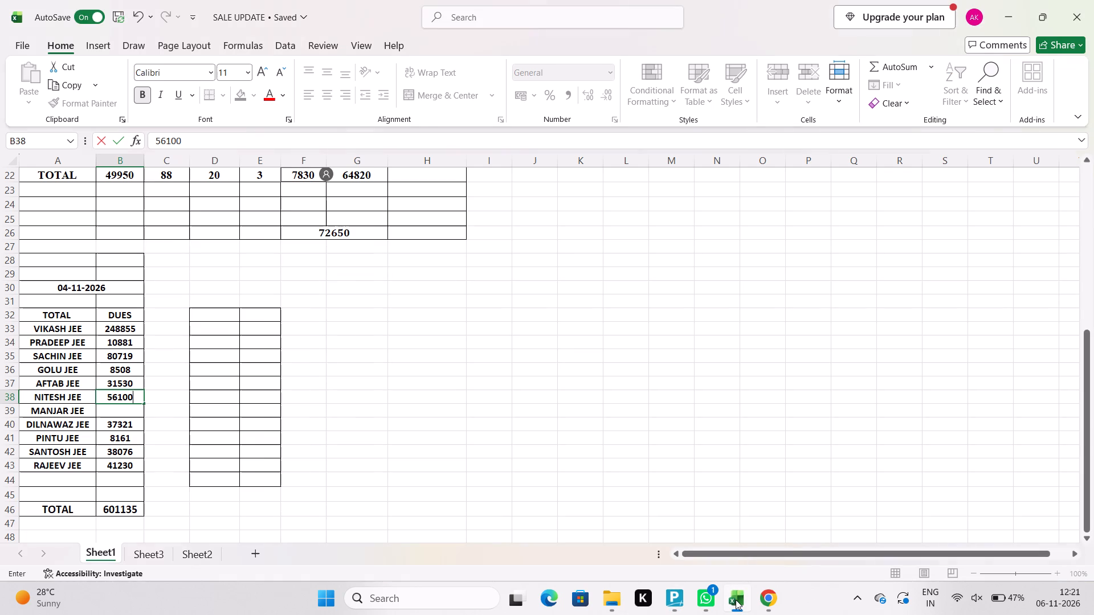
Select MANJAR JEE's dues cell, look up the MANJAR JEE ledger's closing balance in TallyPrime, and return to Excel.
left_click(103, 414)
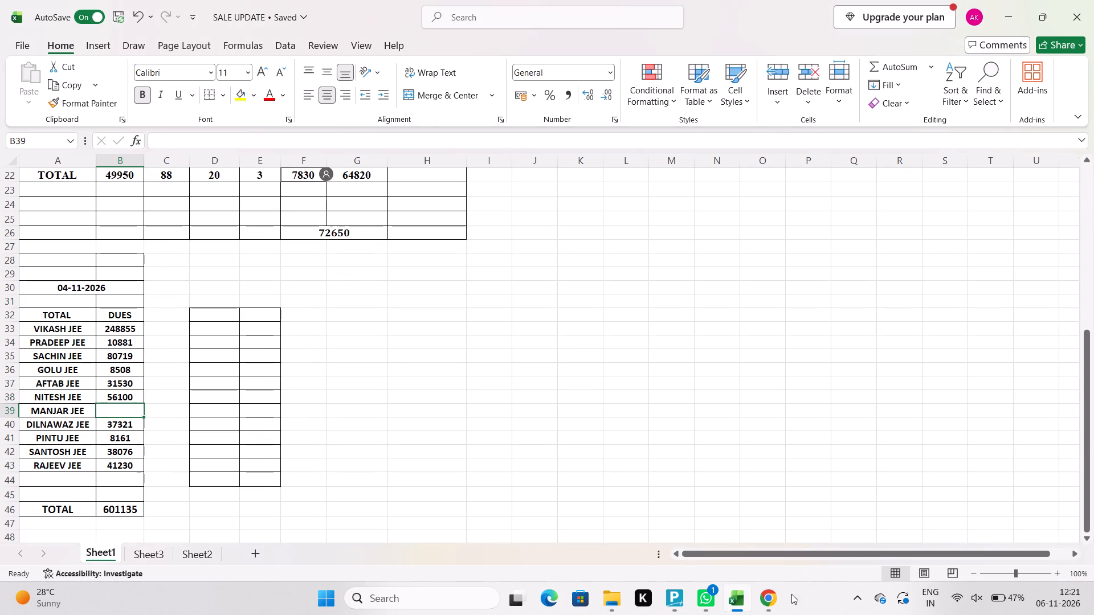
left_click(671, 601)
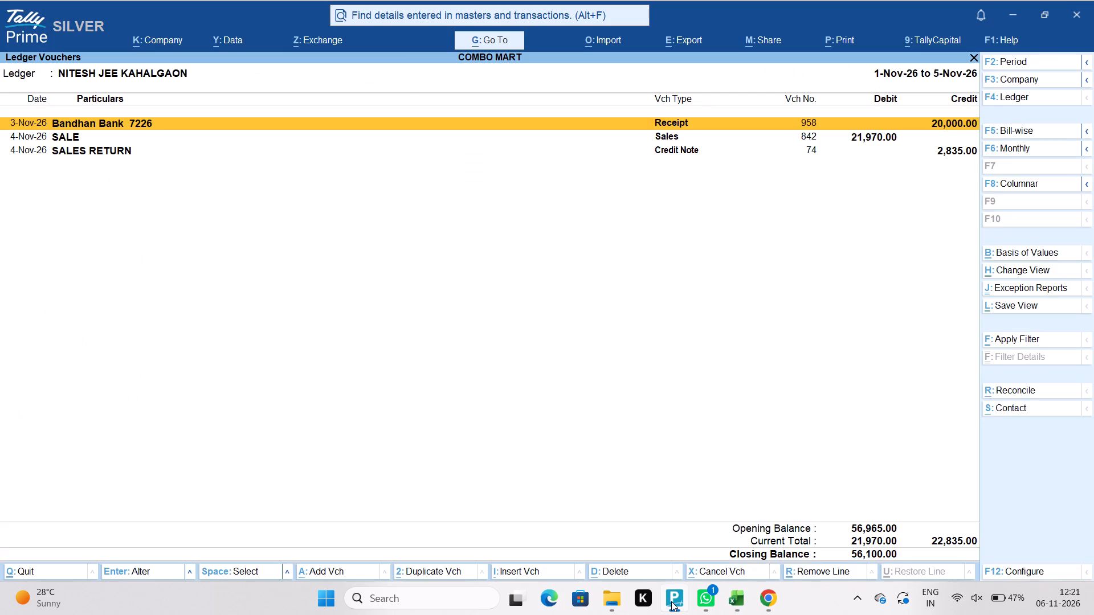
key("Escape")
type("MANJA")
key("Return")
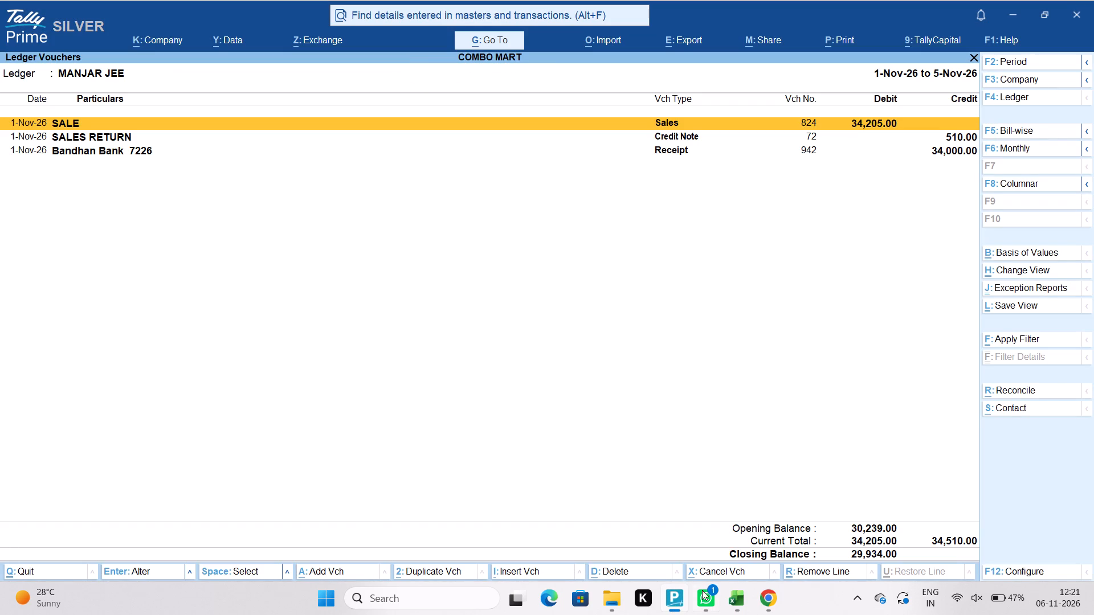
left_click(732, 596)
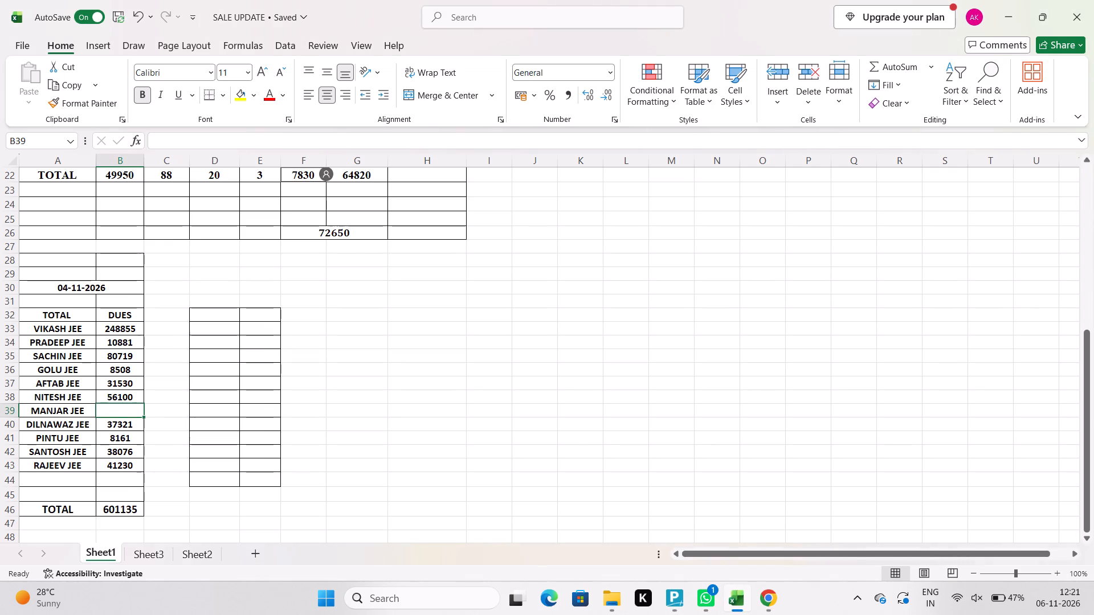